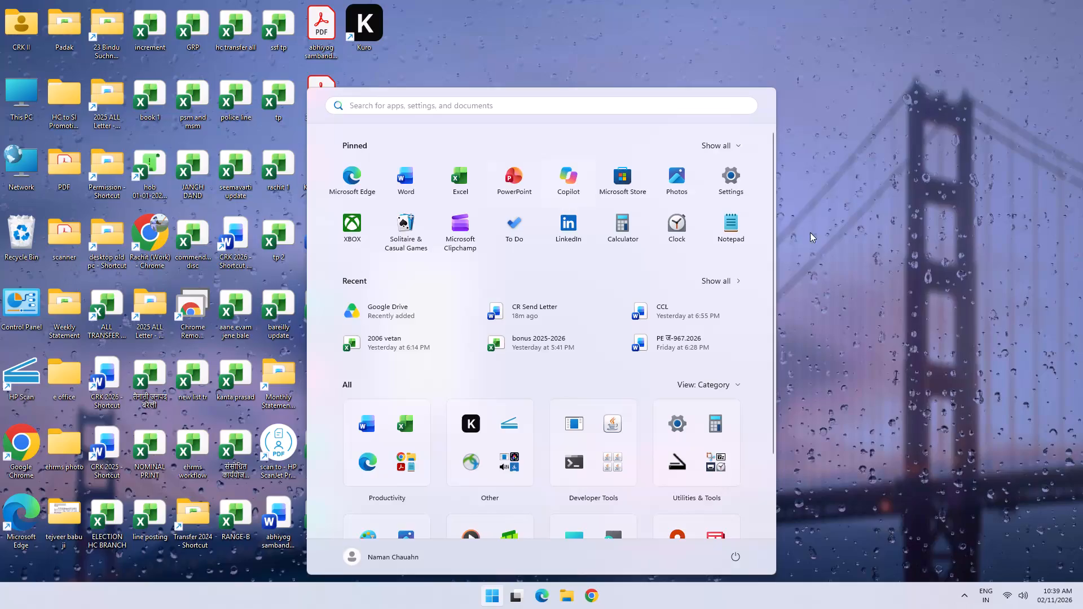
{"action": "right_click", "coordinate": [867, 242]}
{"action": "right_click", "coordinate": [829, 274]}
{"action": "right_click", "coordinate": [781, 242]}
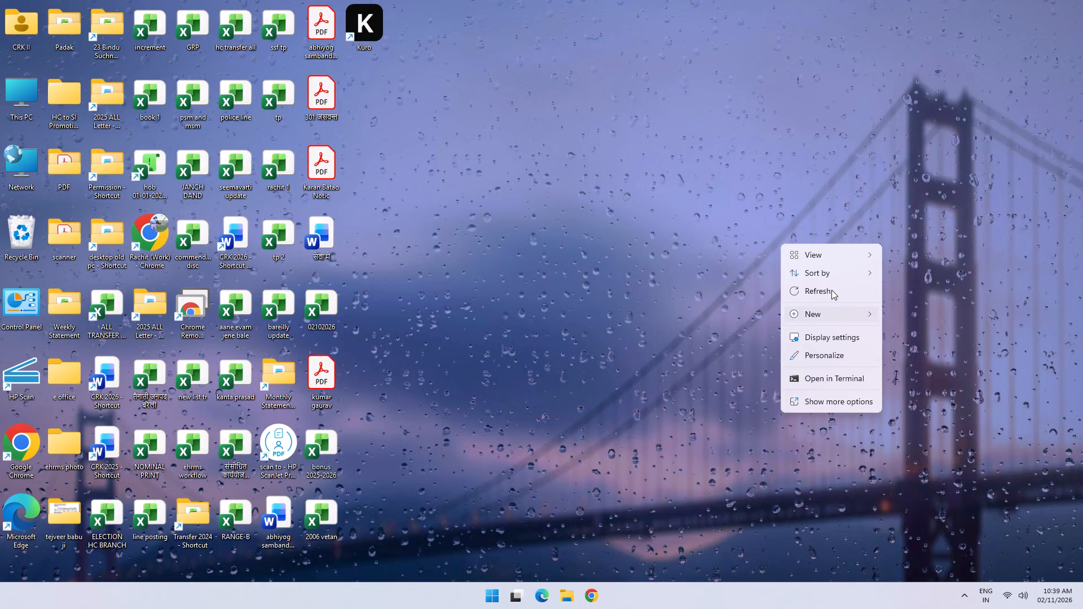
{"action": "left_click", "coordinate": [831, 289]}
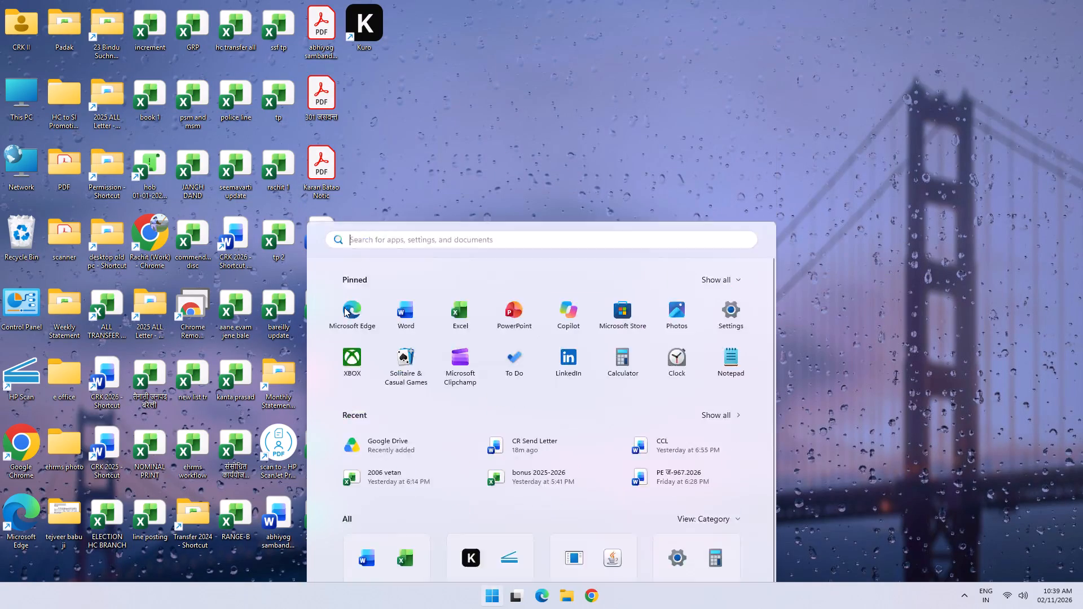
Open the recent Word document "CR Send Letter".
{"action": "left_click", "coordinate": [539, 316]}
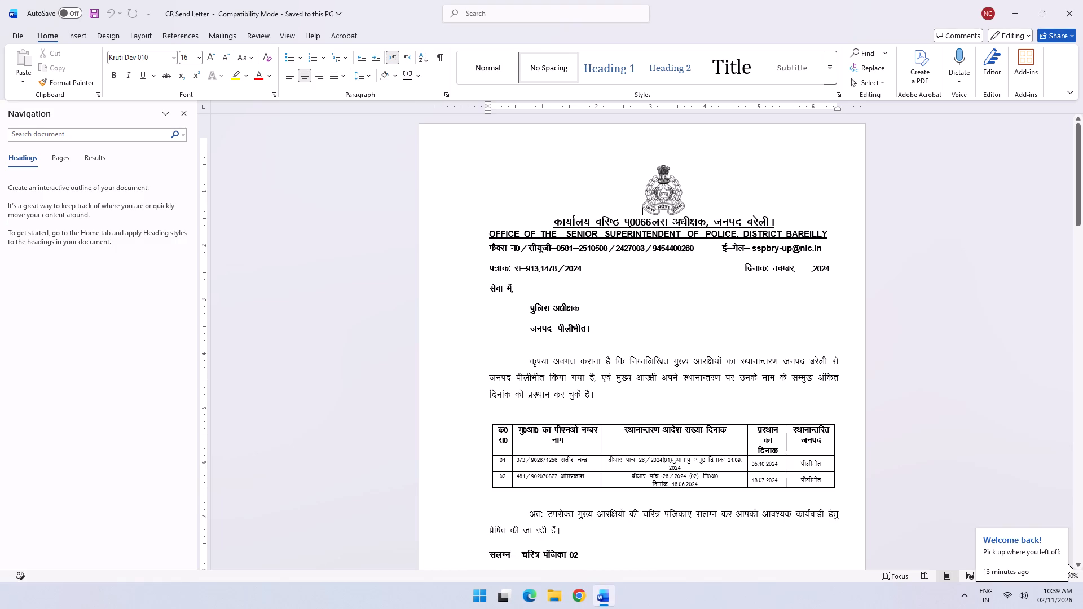
Go to the end of the "CR Send Letter" document to view its last letters.
{"action": "key", "text": "ctrl+End"}
{"action": "key", "text": "ctrl+End"}
{"action": "key", "text": "ctrl+End"}
{"action": "key", "text": "ctrl+End"}
{"action": "key", "text": "ctrl+End"}
{"action": "key", "text": "ctrl+End"}
{"action": "key", "text": "ctrl+End"}
{"action": "key", "text": "ctrl+End"}
{"action": "key", "text": "ctrl+End"}
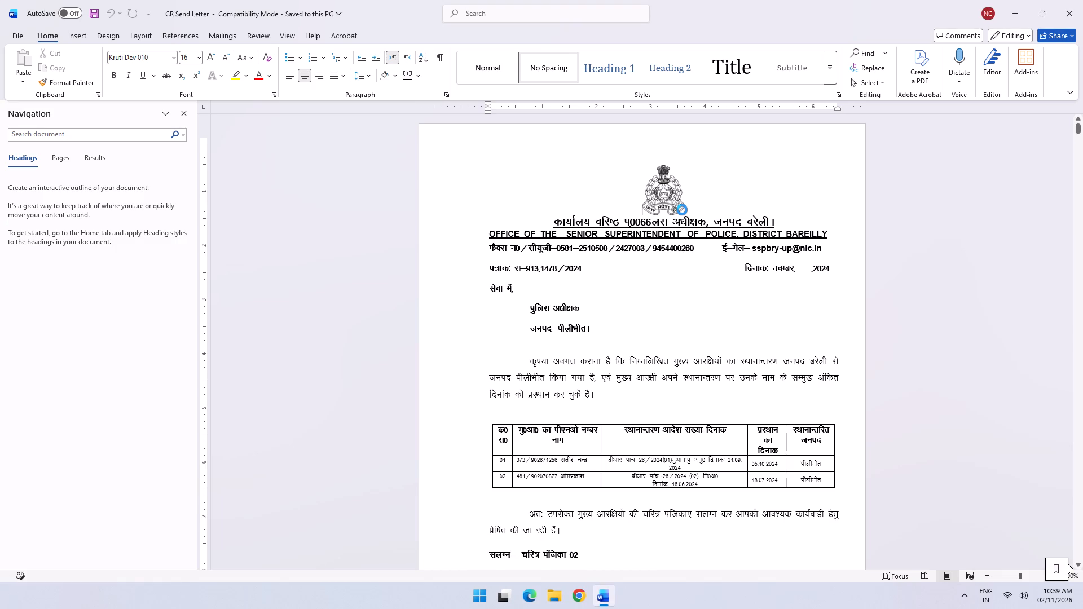
{"action": "key", "text": "ctrl+End"}
{"action": "key", "text": "ctrl+End"}
{"action": "key", "text": "ctrl+End"}
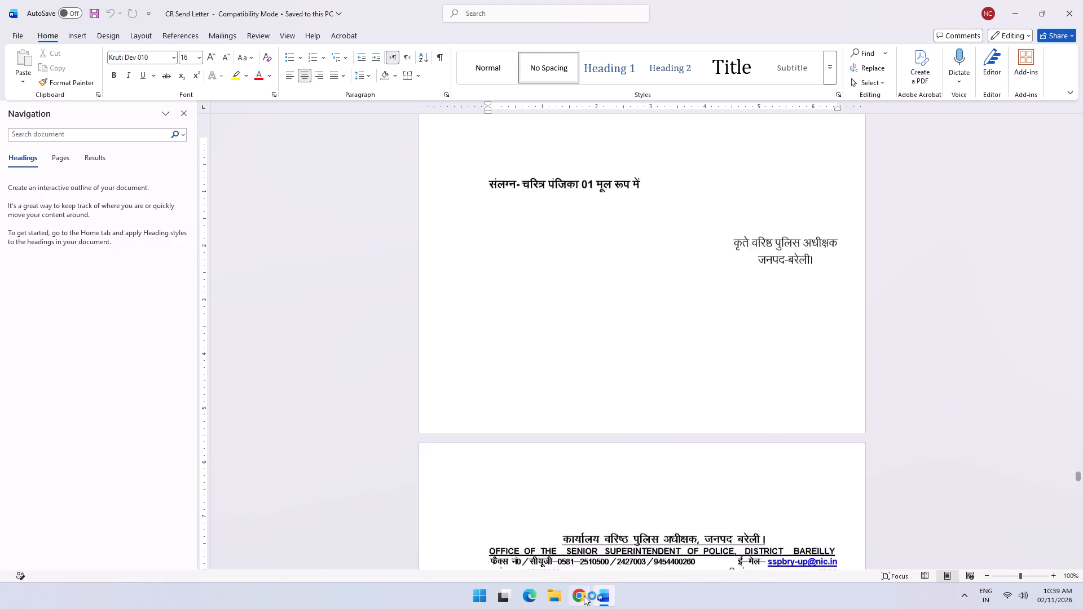
Switch to Google Chrome under the "head" profile and dismiss the offer to launch Chrome when Windows starts.
{"action": "left_click", "coordinate": [580, 596]}
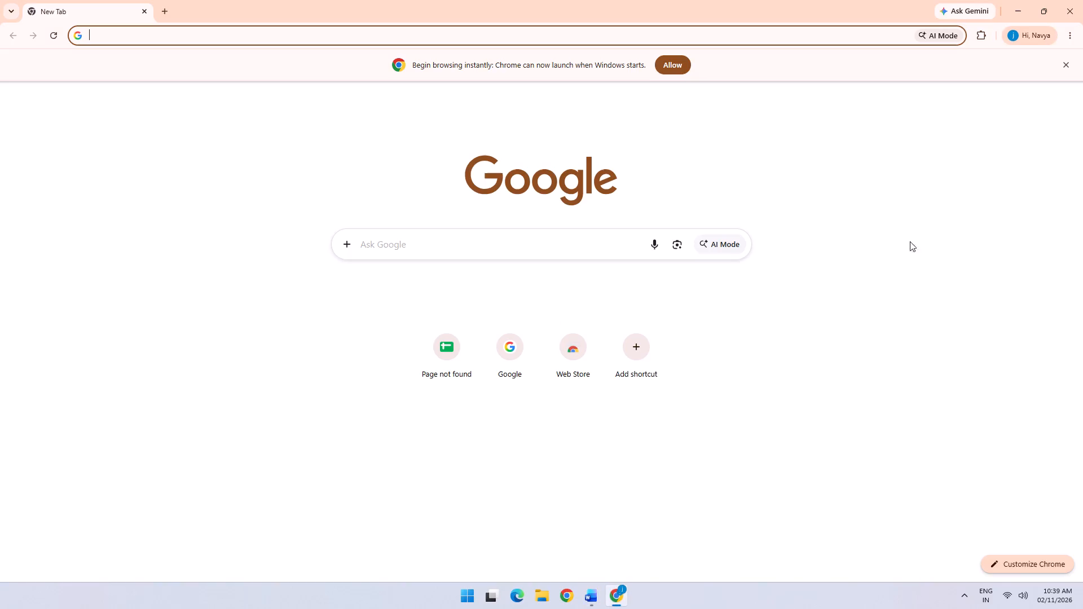
{"action": "left_click", "coordinate": [1028, 37]}
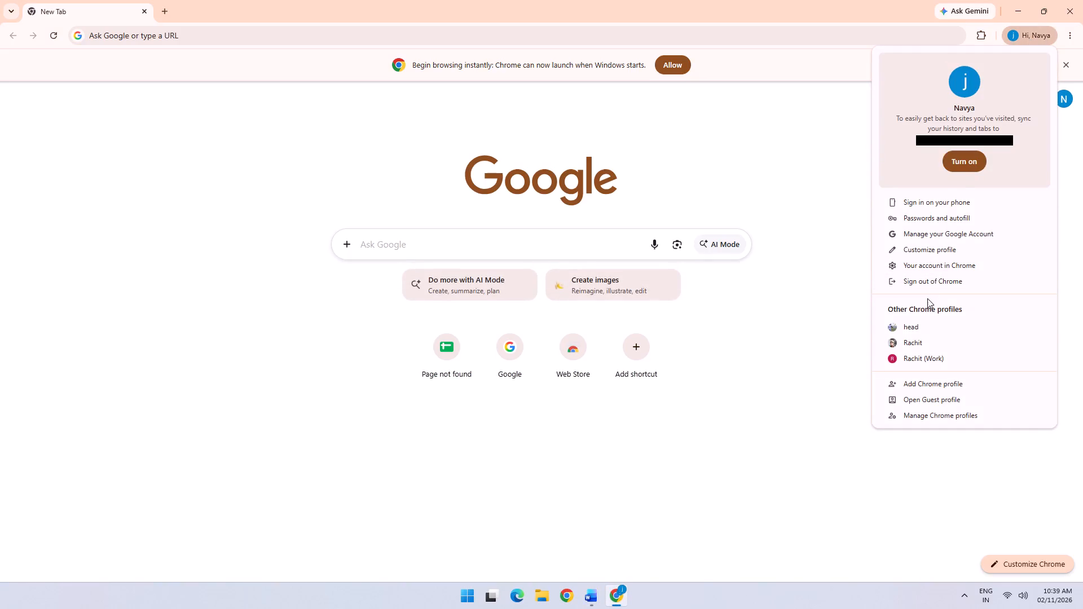
{"action": "left_click", "coordinate": [905, 324]}
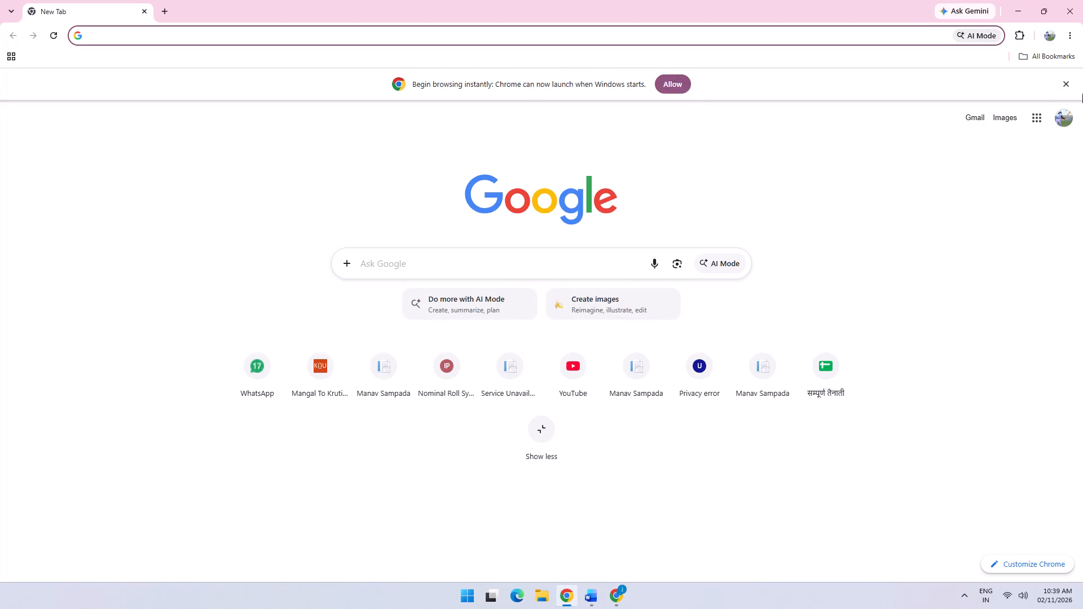
{"action": "left_click", "coordinate": [1066, 84]}
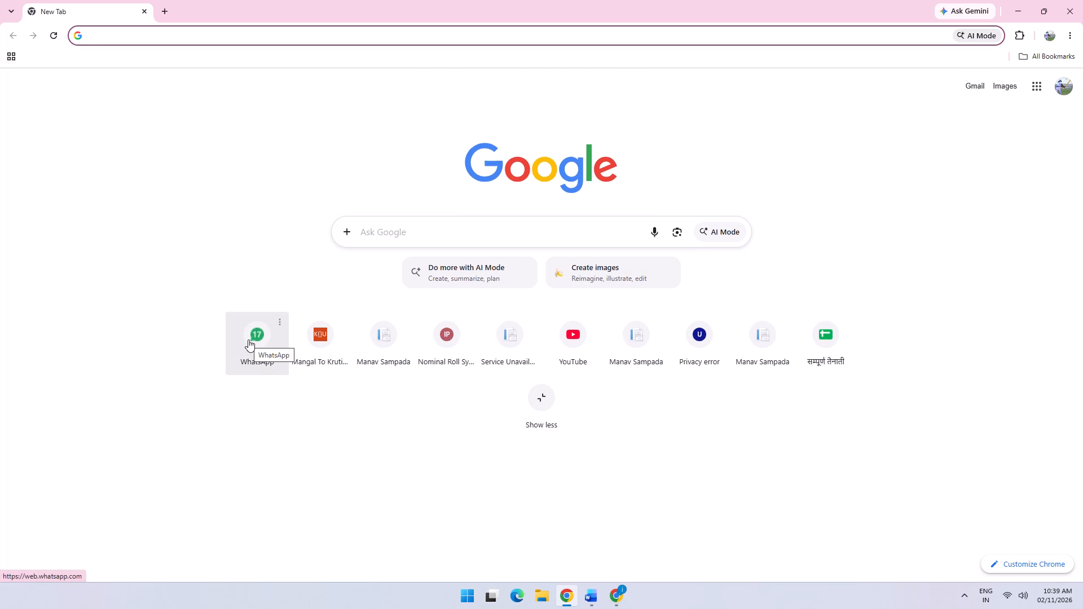
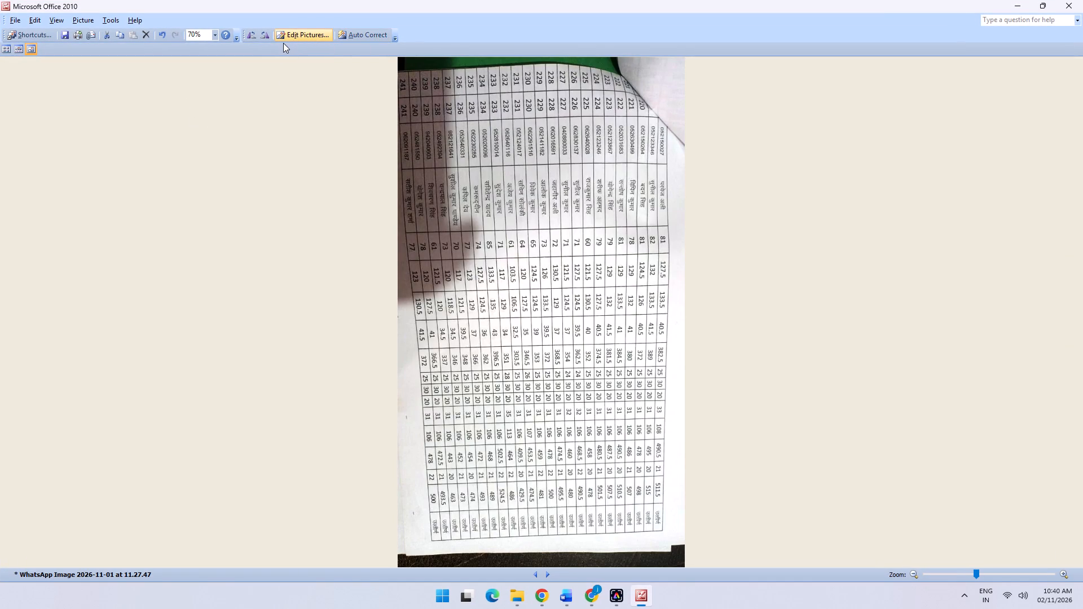
Start printing the WhatsApp photo of the marks table.
{"action": "left_click", "coordinate": [75, 35]}
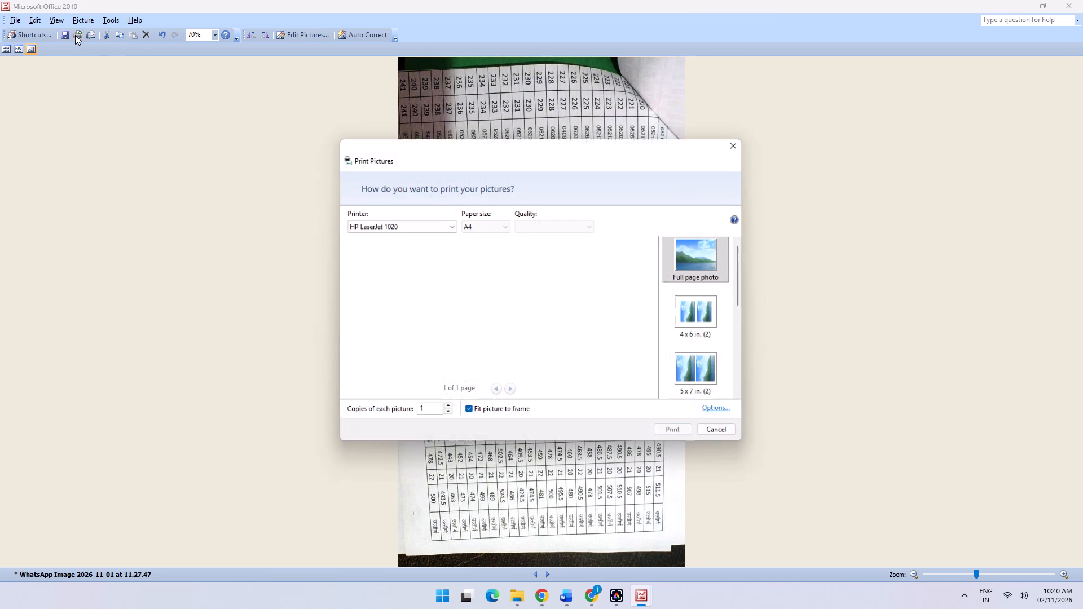
Print one A4 full-page copy of the WhatsApp Image 11.27.47 picture on the HP LaserJet 1020, fitted to the frame.
{"action": "left_click", "coordinate": [668, 431]}
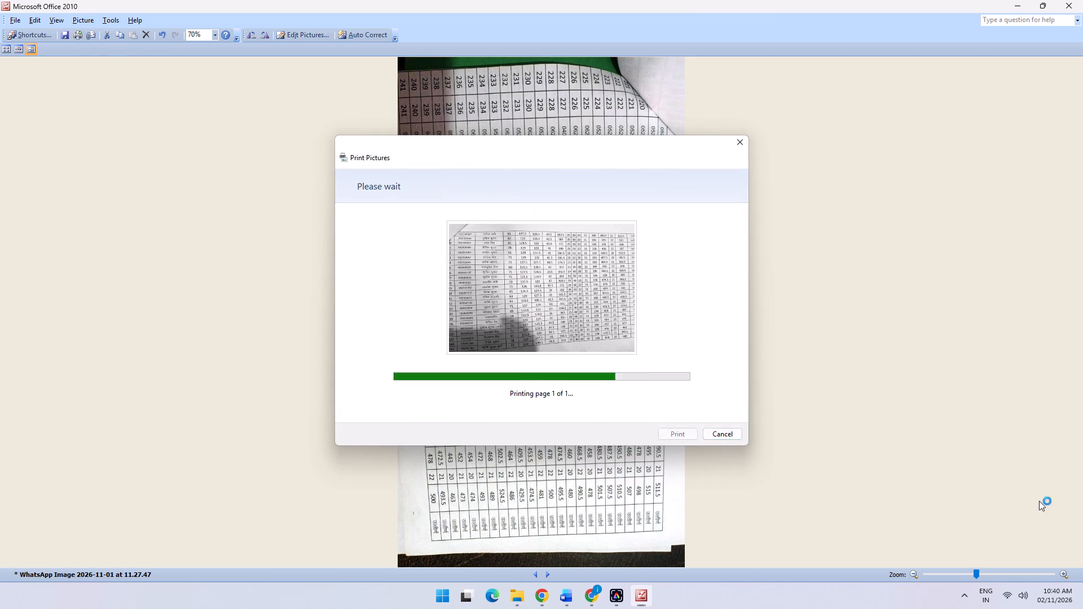
Go to the next picture, WhatsApp Image 2026-11-01 at 11.27.48, and apply Auto Correct to it.
{"action": "key", "text": "Right"}
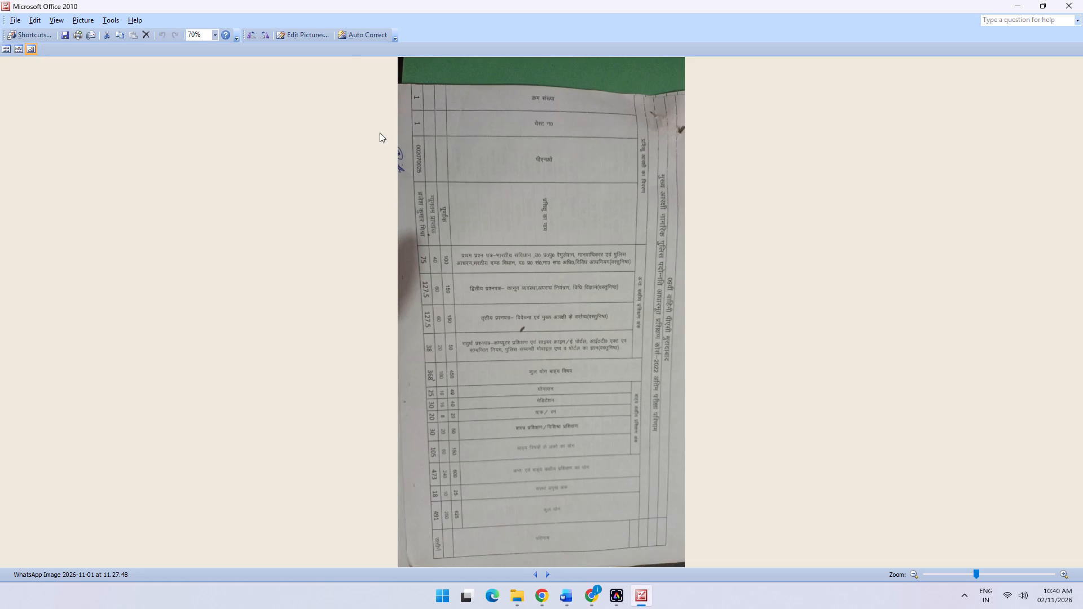
{"action": "left_click", "coordinate": [352, 33]}
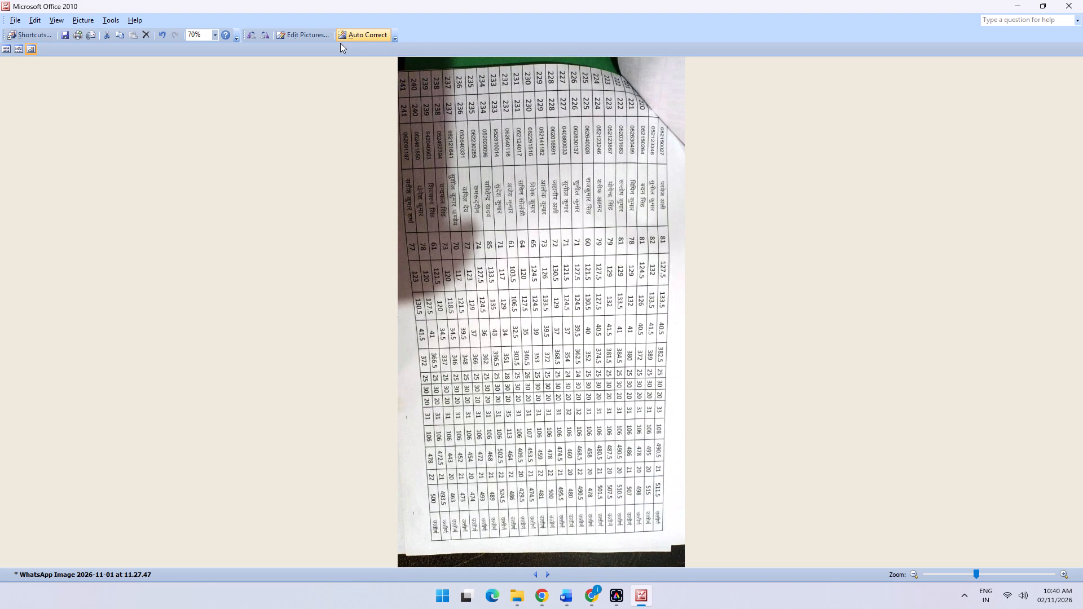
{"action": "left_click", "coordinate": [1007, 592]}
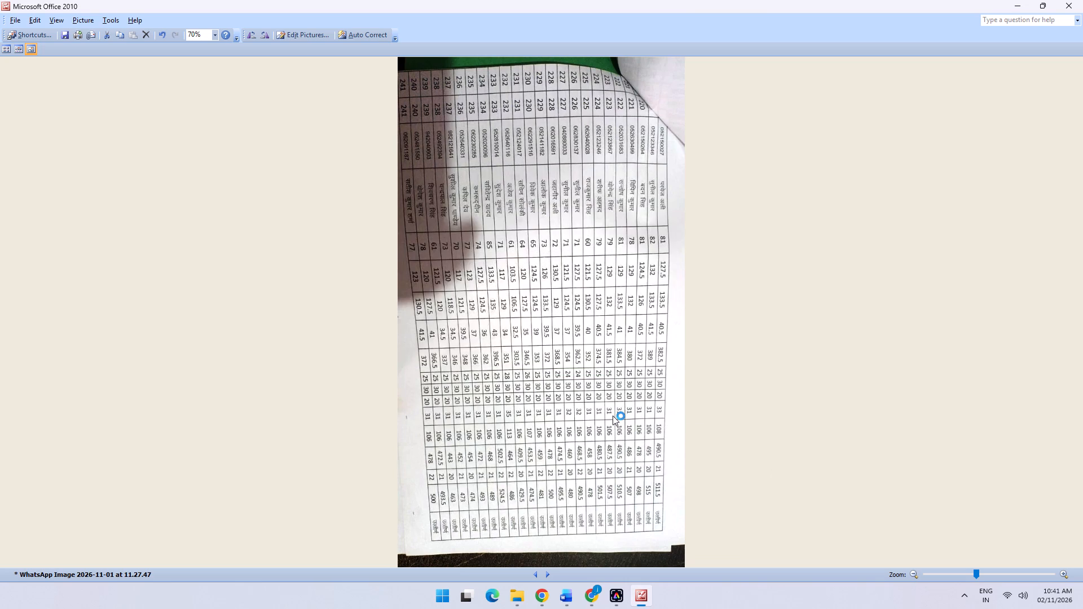
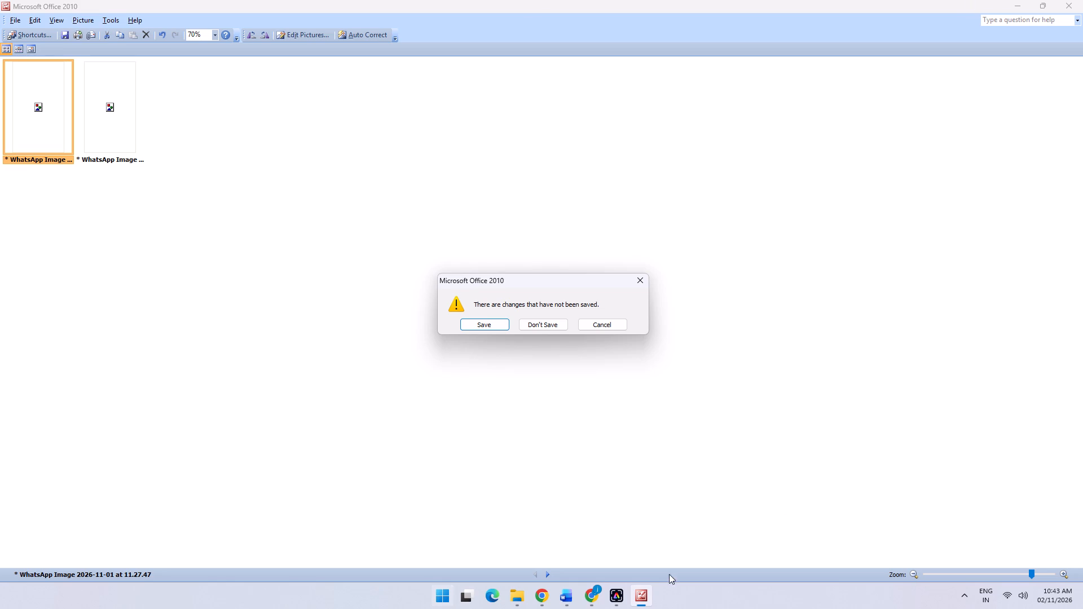
Close the picture viewer without saving the changes made to the two WhatsApp images.
{"action": "left_click", "coordinate": [547, 316]}
{"action": "left_click", "coordinate": [545, 326]}
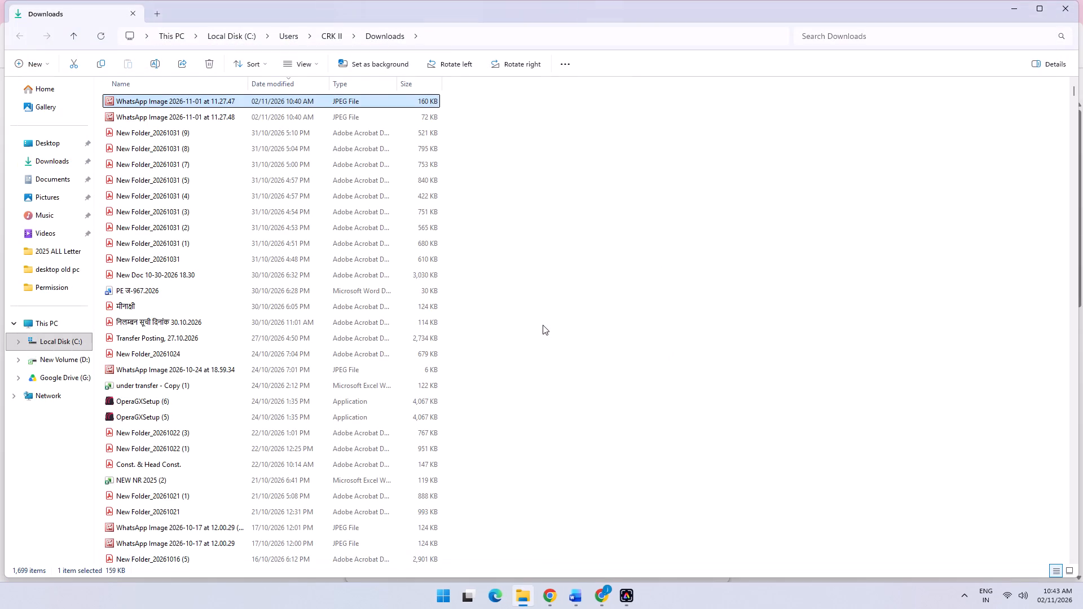
Close the Downloads folder window and the Chrome window showing the blank new tab.
{"action": "left_click", "coordinate": [1082, 0]}
{"action": "left_click", "coordinate": [1068, 7]}
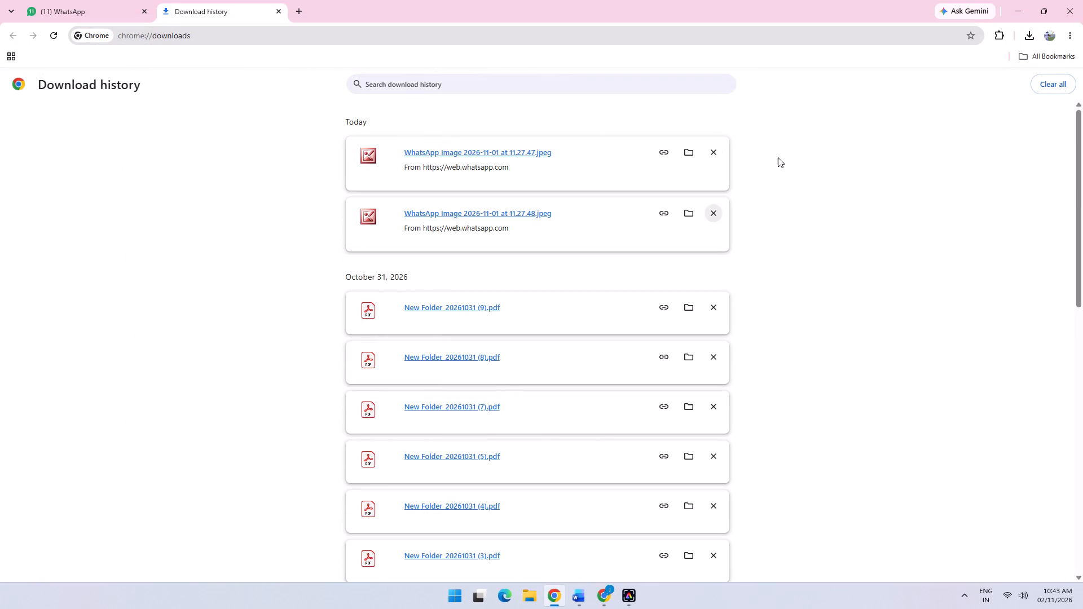
{"action": "key", "text": "alt+Tab"}
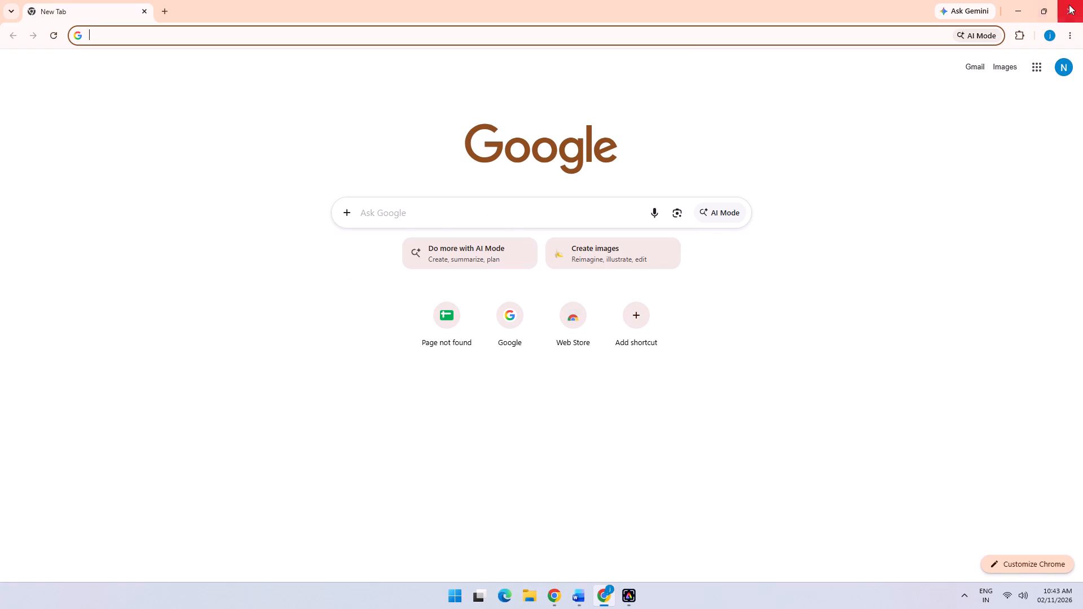
{"action": "left_click", "coordinate": [1069, 5]}
In Word, copy the last letter's letterhead and addressee block, from the emblem through "जनपद रामपुर।", and go to the document's end.
{"action": "key", "text": "alt+Tab"}
{"action": "scroll", "coordinate": [693, 279], "scroll_direction": "up", "scroll_amount": 13}
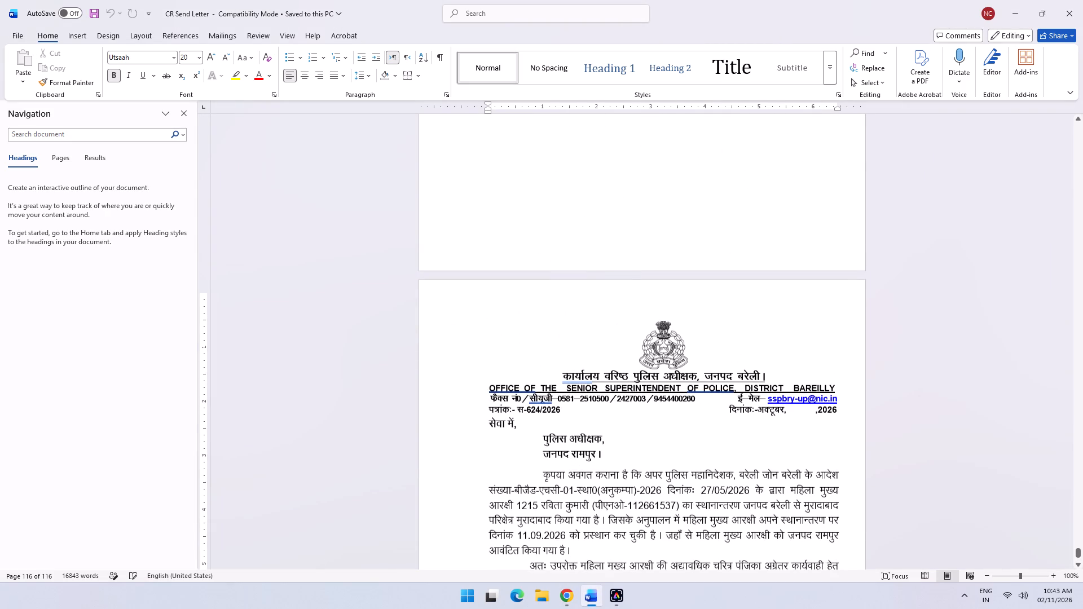
{"action": "left_click_drag", "start_coordinate": [618, 342], "coordinate": [712, 468]}
{"action": "key", "text": "ctrl+c"}
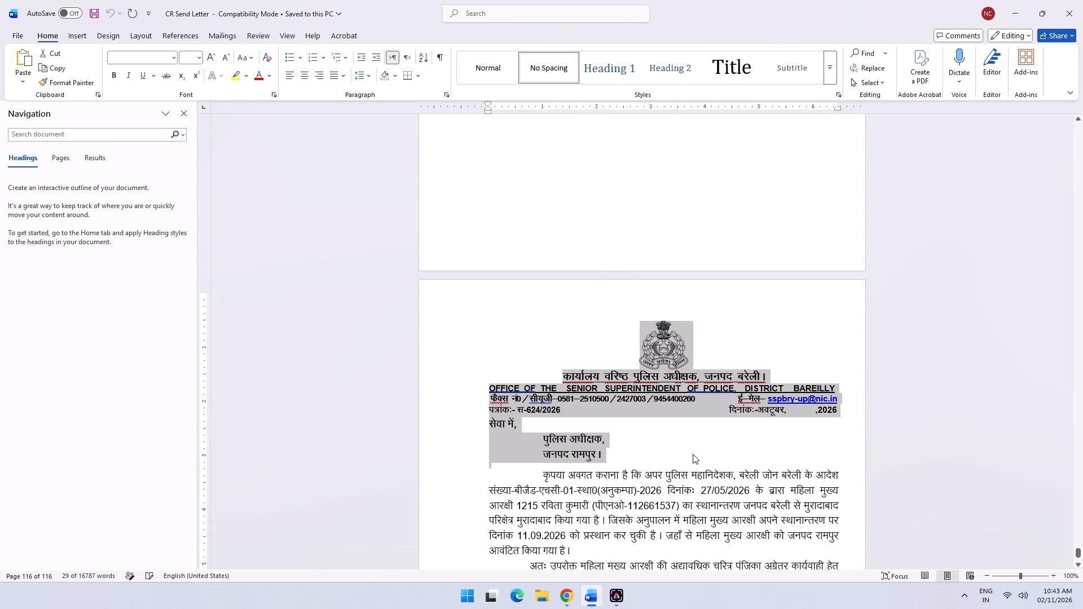
{"action": "key", "text": "ctrl+End"}
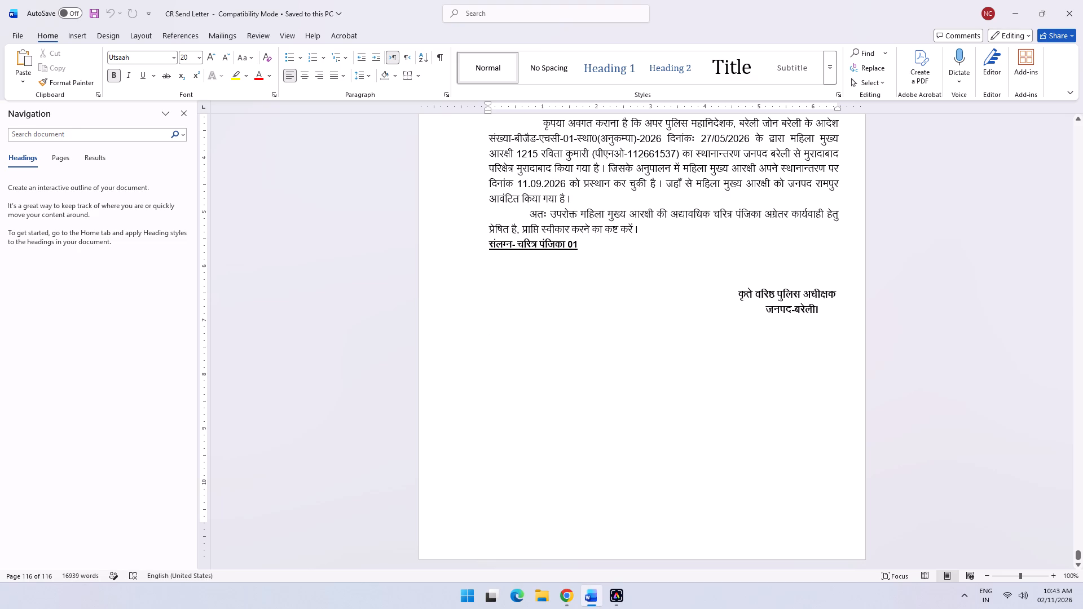
Add blank lines after the last letter to reach a new page and paste the copied letterhead and addressee block there.
{"action": "key", "text": "Return"}
{"action": "key", "text": "Return"}
{"action": "key", "text": "Return"}
{"action": "key", "text": "Return"}
{"action": "key", "text": "Return"}
{"action": "key", "text": "Return"}
{"action": "key", "text": "Return"}
{"action": "key", "text": "Return"}
{"action": "key", "text": "Return"}
{"action": "key", "text": "Return"}
{"action": "key", "text": "Return"}
{"action": "key", "text": "Return"}
{"action": "key", "text": "Return"}
{"action": "key", "text": "BackSpace"}
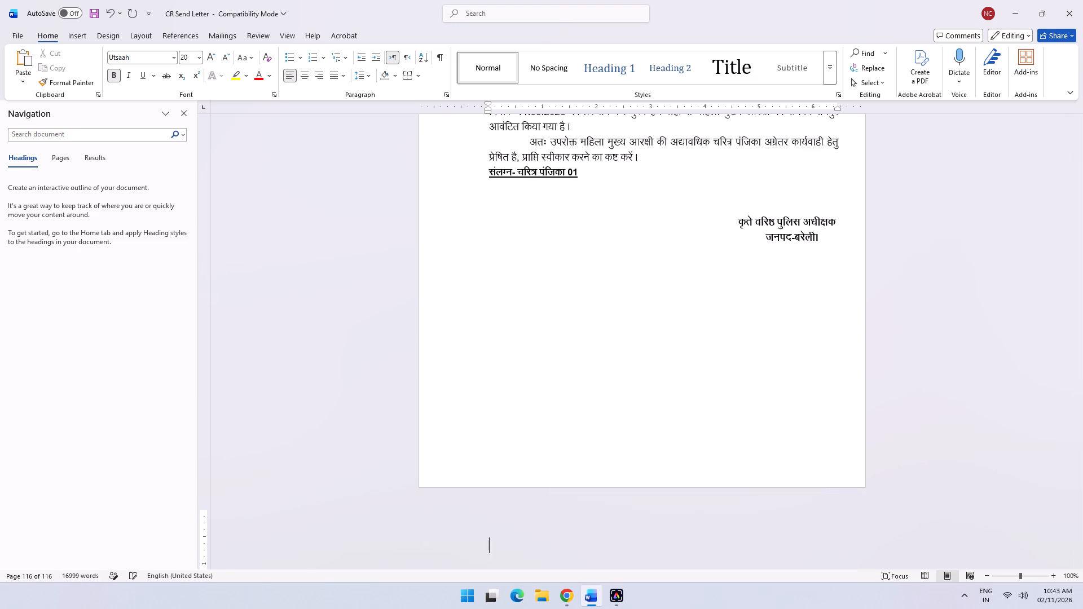
{"action": "key", "text": "BackSpace"}
{"action": "key", "text": "Return"}
{"action": "key", "text": "ctrl+v"}
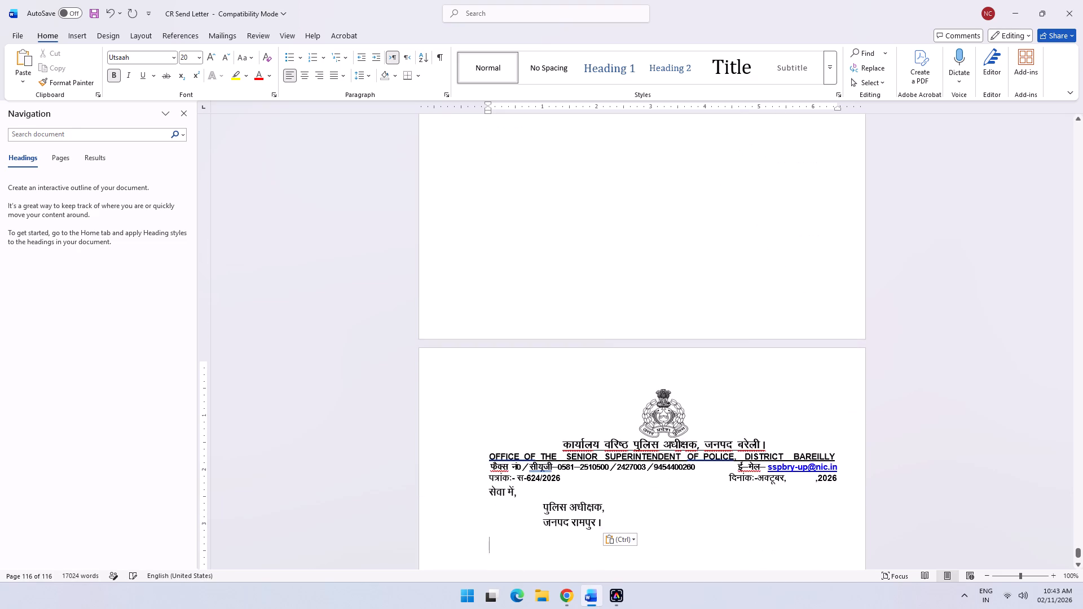
Change the पत्रांक reference in the pasted letterhead to स-168/2025.
{"action": "left_click", "coordinate": [543, 479]}
{"action": "key", "text": "Left"}
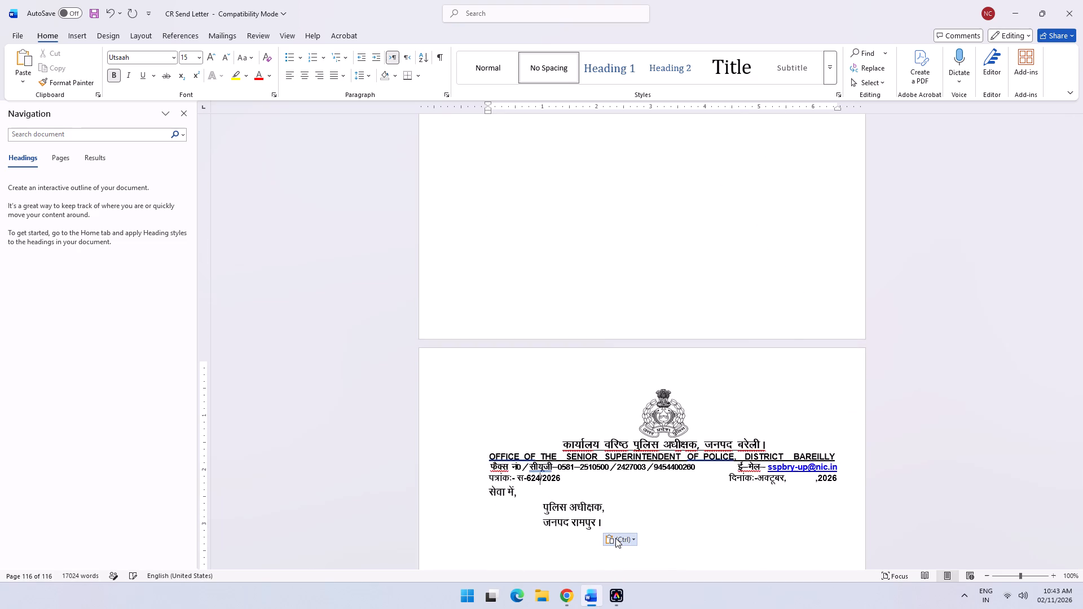
{"action": "key", "text": "BackSpace"}
{"action": "key", "text": "BackSpace"}
{"action": "key", "text": "BackSpace"}
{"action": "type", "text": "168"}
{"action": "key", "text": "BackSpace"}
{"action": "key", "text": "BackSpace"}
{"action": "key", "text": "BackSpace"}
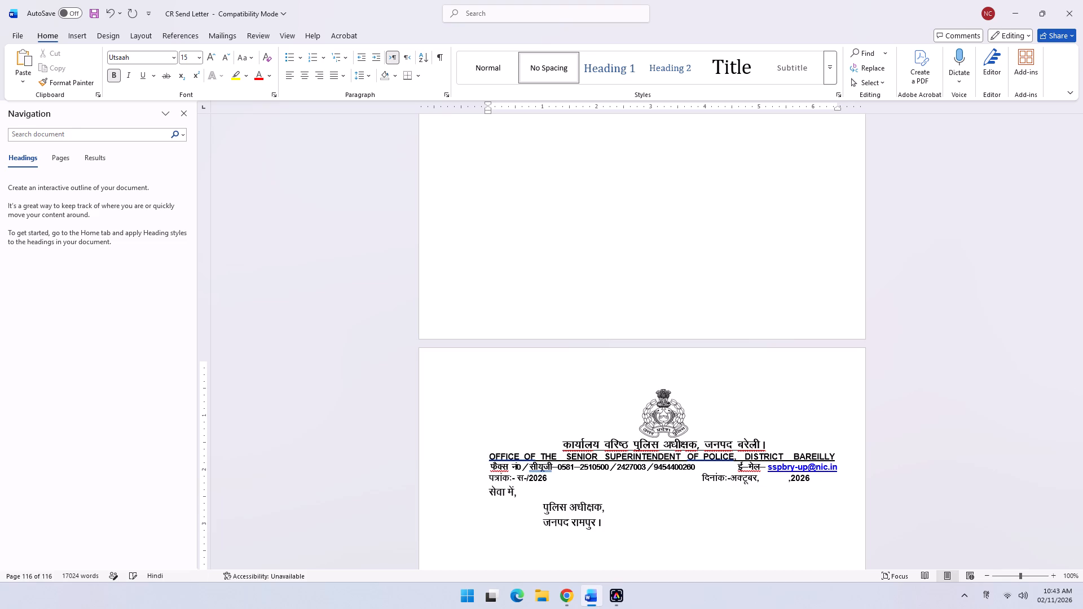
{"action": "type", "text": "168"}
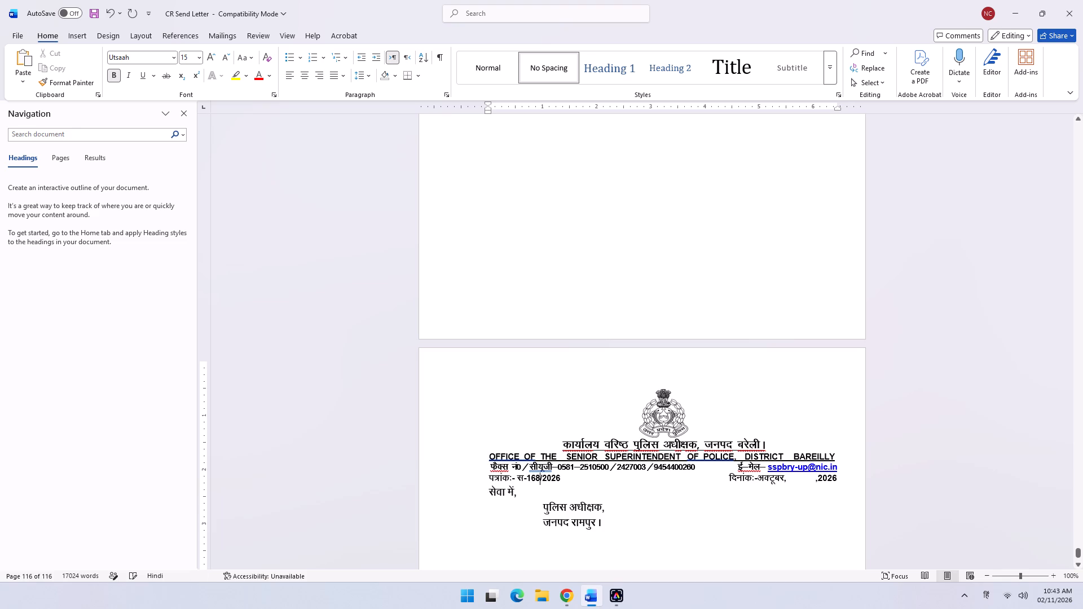
{"action": "left_click", "coordinate": [568, 483]}
{"action": "key", "text": "Left"}
{"action": "key", "text": "Left"}
{"action": "key", "text": "Left"}
{"action": "key", "text": "Left"}
{"action": "key", "text": "BackSpace"}
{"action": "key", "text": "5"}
Change the month in the दिनांक line to नवम्बर and realign the date with one extra space before it.
{"action": "left_click", "coordinate": [781, 481]}
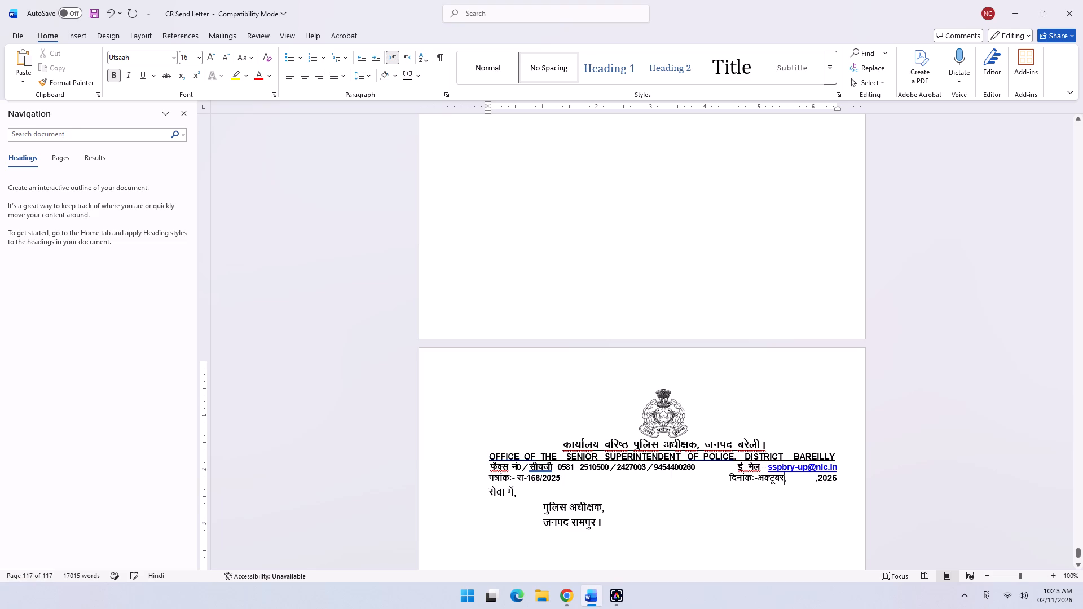
{"action": "key", "text": "ctrl+shift+Left"}
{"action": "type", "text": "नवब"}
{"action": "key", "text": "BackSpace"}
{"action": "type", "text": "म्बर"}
{"action": "left_click", "coordinate": [726, 482]}
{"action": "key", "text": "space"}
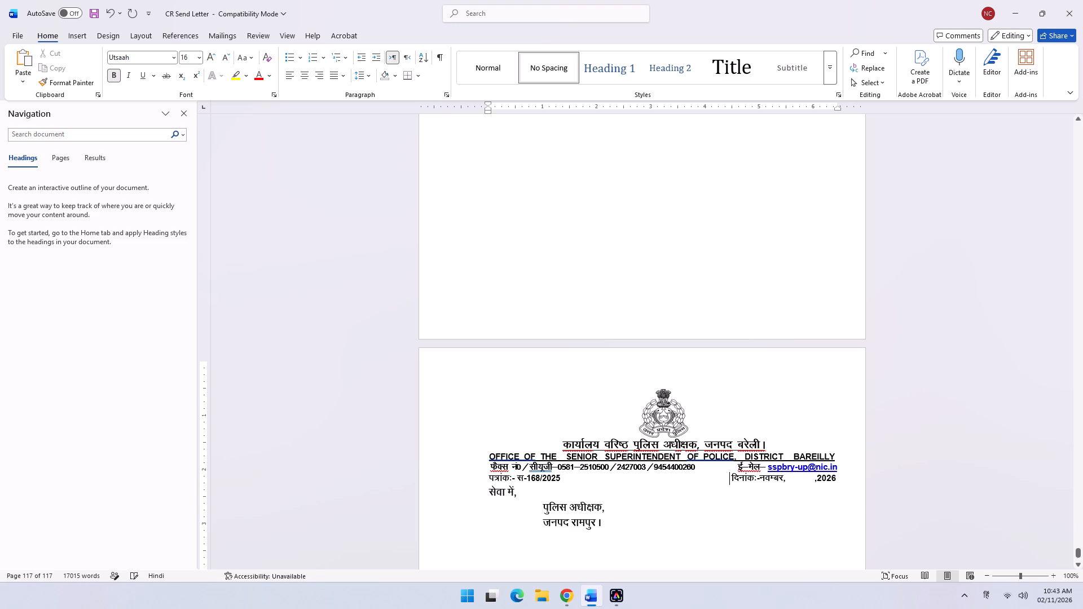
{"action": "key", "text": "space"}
{"action": "key", "text": "BackSpace"}
Replace the two addressee lines under सेवा में with वरिष्ठ पुलिस अधीक्षक,.
{"action": "left_click_drag", "start_coordinate": [540, 506], "coordinate": [621, 529]}
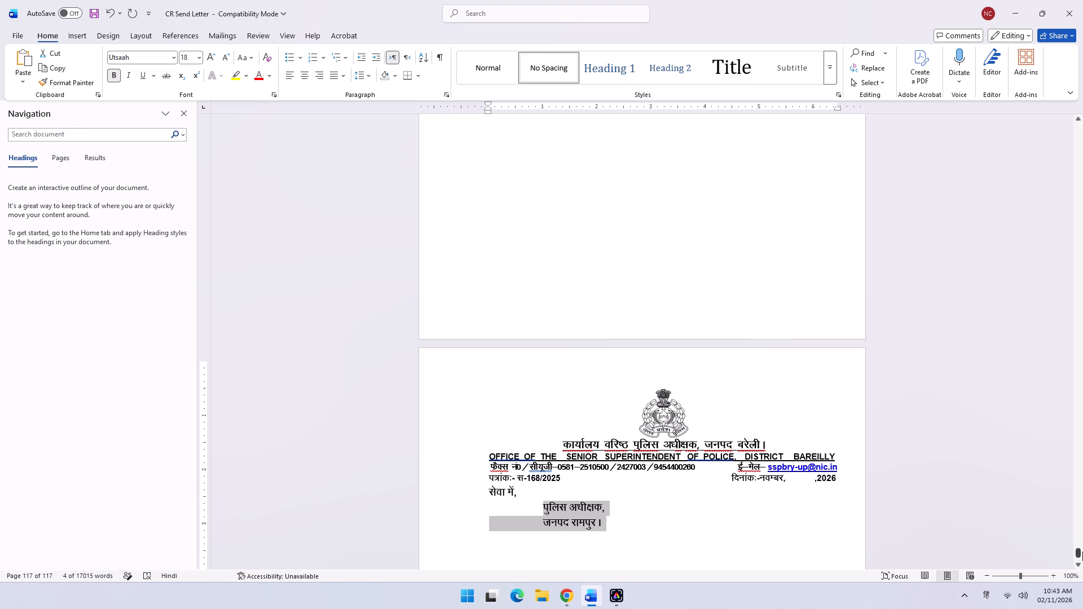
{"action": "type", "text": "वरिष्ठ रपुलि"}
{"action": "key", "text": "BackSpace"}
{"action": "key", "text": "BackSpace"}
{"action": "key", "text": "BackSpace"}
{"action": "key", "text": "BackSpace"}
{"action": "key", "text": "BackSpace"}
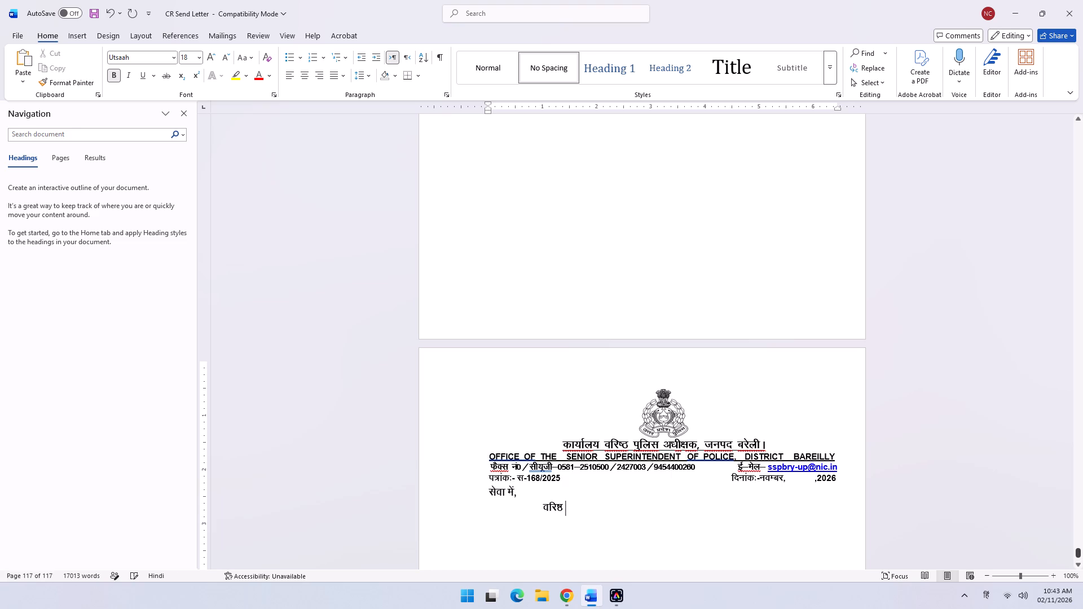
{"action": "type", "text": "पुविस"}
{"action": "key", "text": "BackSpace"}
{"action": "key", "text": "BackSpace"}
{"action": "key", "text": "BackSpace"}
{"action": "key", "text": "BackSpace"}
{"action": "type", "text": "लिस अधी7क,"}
Add an indented second addressee line reading स्पेशल टास्क फोर्स.
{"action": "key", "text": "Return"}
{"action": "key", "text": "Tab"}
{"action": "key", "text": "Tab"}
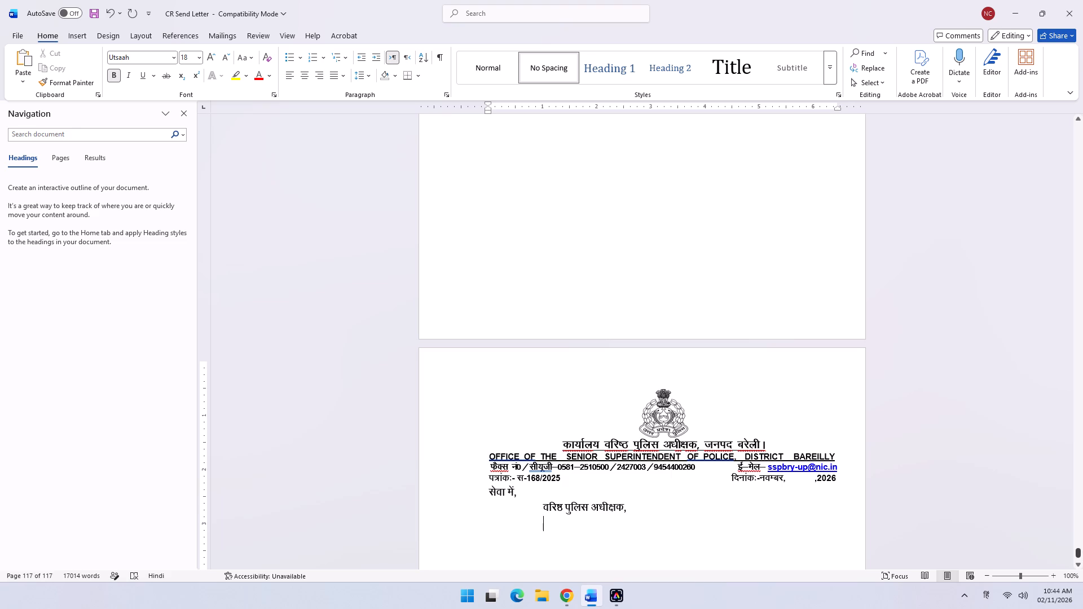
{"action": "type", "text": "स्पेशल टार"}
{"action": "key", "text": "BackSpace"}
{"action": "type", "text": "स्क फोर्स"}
Add an indented third addressee line reading उ0प्र0 लखनऊ।.
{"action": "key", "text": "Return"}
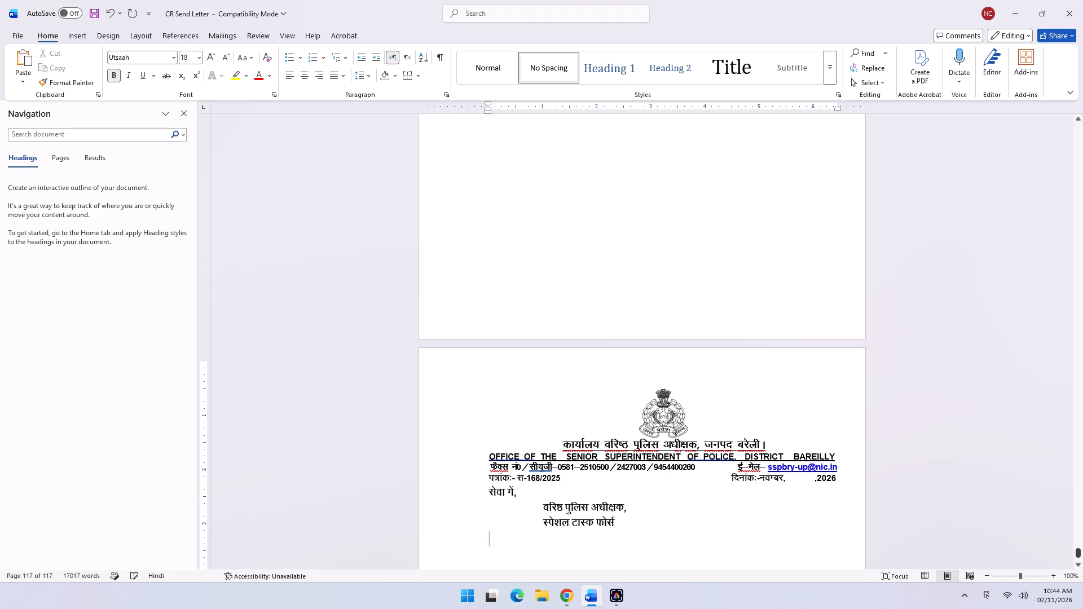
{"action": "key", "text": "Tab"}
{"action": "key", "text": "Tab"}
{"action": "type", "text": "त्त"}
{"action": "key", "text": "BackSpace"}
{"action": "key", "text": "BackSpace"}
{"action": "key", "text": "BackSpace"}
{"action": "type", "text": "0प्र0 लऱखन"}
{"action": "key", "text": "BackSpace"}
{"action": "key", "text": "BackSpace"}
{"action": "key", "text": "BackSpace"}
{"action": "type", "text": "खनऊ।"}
Underline the addressee line उ0प्र0 लखनऊ।.
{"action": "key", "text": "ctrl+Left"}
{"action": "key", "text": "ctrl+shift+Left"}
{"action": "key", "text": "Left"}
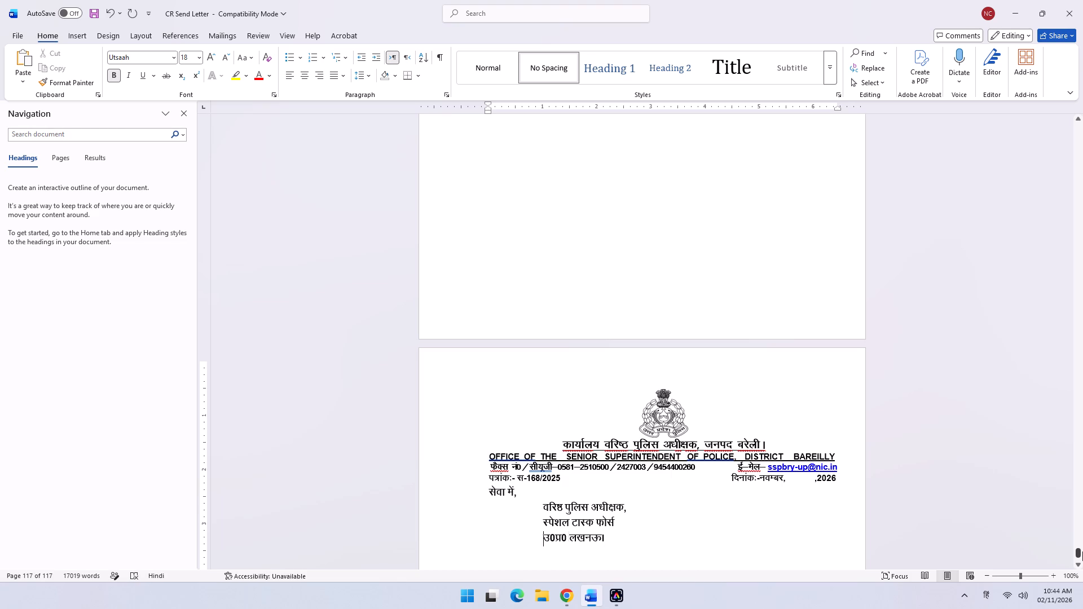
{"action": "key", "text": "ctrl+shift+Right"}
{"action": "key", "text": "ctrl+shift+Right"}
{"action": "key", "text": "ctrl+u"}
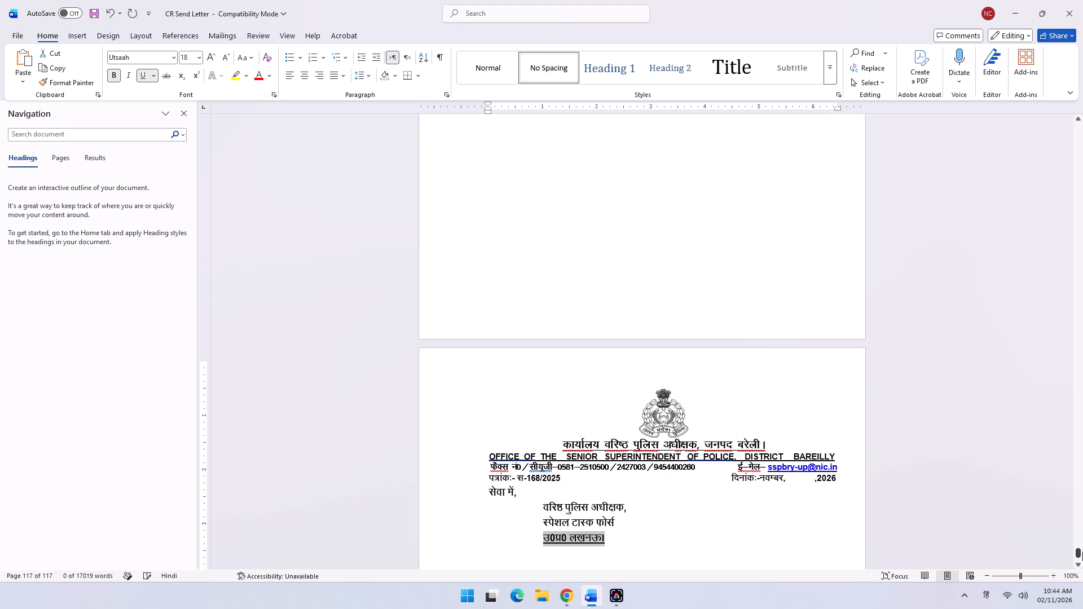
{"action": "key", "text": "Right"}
Start an indented body paragraph without bold or underline: कृपया अपने पत्र संख्याः-एसटीएफ-त-193/2026 दिनांक 27.06.2026.
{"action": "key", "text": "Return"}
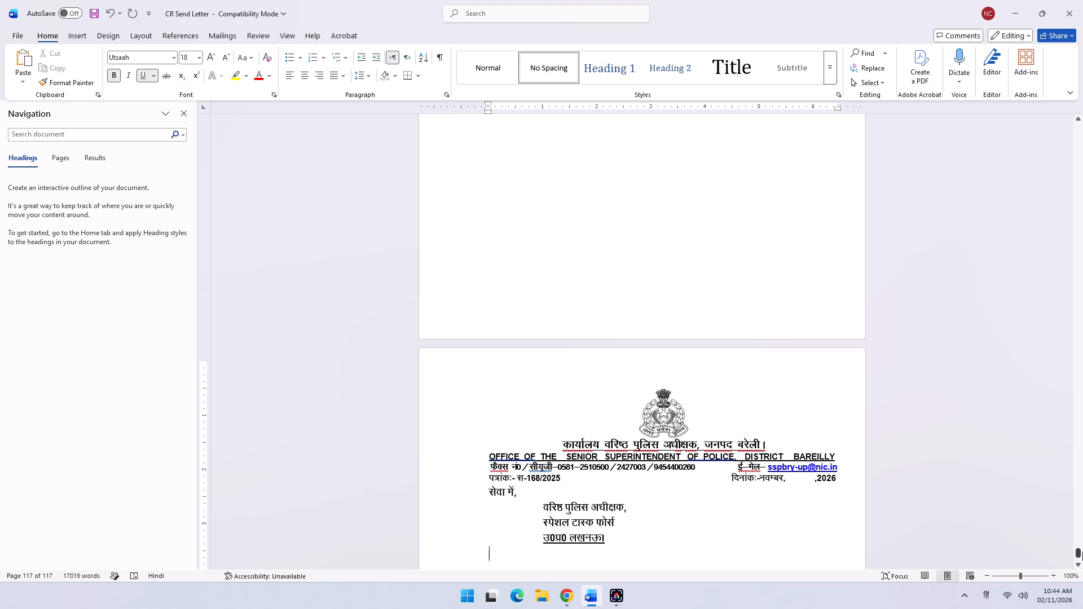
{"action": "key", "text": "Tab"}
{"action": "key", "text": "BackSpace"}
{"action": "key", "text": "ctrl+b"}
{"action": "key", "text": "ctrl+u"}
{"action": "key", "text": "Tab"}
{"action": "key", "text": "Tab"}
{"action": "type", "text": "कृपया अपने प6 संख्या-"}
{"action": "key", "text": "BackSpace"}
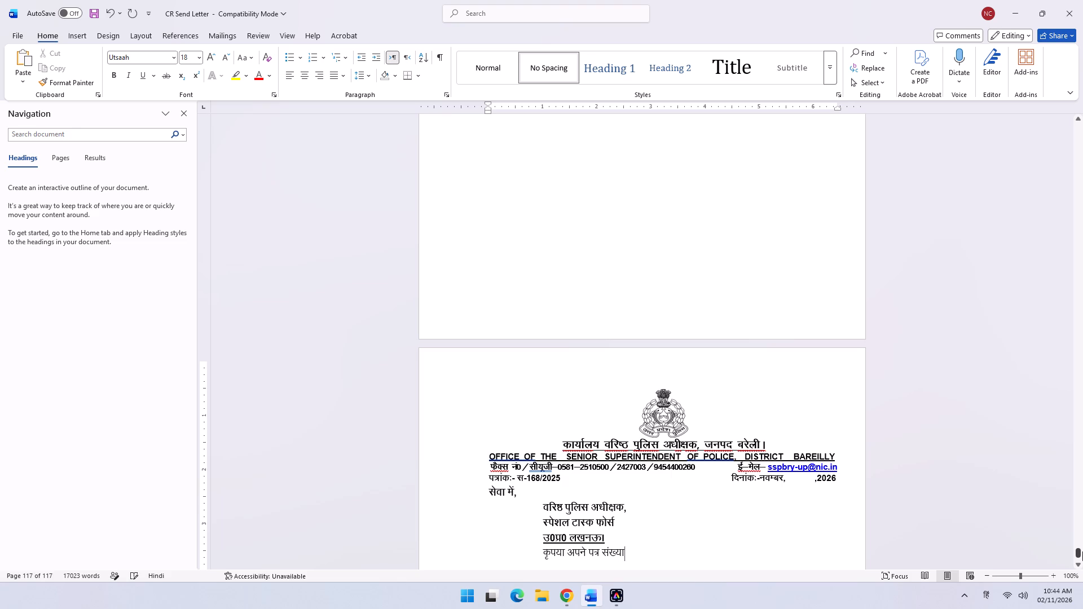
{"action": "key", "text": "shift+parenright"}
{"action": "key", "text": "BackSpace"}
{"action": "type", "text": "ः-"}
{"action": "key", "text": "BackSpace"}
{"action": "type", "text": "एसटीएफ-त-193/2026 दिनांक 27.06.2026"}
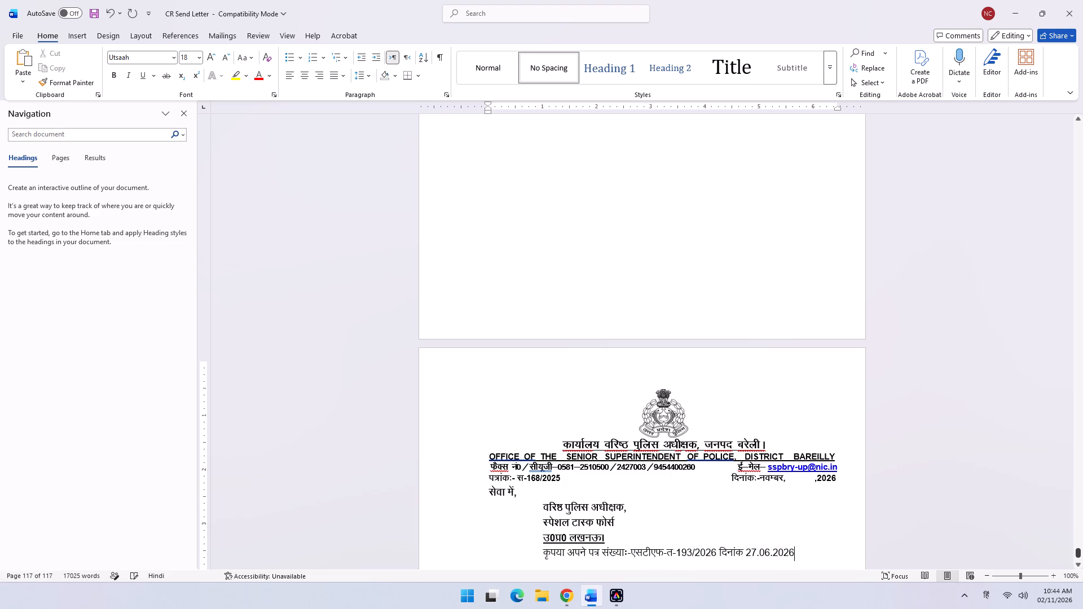
Continue the body sentence with का सन्दर्भ ग्रहण करने की कृपा करें, जिसके द्वारा.
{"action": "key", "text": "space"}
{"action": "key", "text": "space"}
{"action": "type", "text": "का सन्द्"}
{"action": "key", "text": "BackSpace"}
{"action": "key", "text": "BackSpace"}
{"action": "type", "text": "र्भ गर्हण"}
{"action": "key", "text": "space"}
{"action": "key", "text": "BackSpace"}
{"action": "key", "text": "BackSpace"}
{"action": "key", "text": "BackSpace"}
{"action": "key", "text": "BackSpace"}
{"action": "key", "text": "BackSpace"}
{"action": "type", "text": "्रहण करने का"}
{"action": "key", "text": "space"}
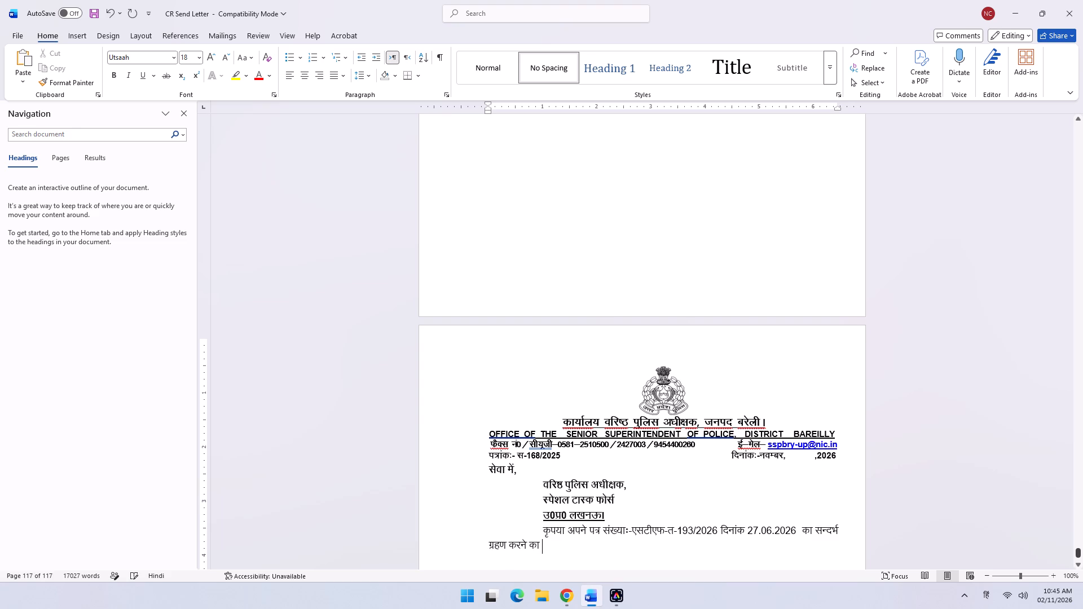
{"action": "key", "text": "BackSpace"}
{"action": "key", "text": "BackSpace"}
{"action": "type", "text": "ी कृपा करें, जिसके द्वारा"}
Continue the body sentence with the rank मु0आ0ना0पु0, the officer's name, the label पीएनओ- and the officer's PNO number.
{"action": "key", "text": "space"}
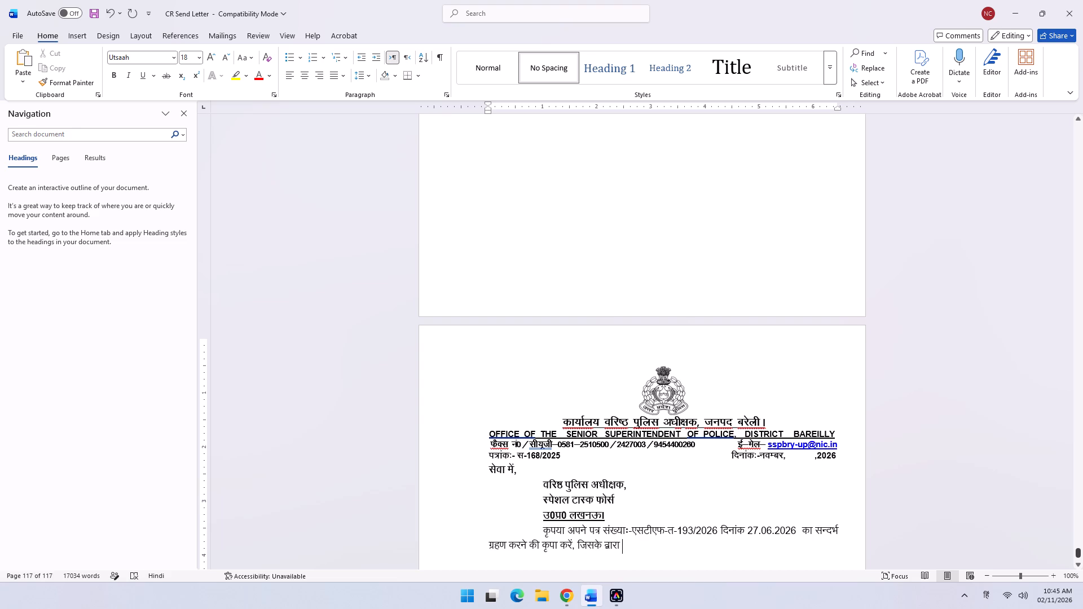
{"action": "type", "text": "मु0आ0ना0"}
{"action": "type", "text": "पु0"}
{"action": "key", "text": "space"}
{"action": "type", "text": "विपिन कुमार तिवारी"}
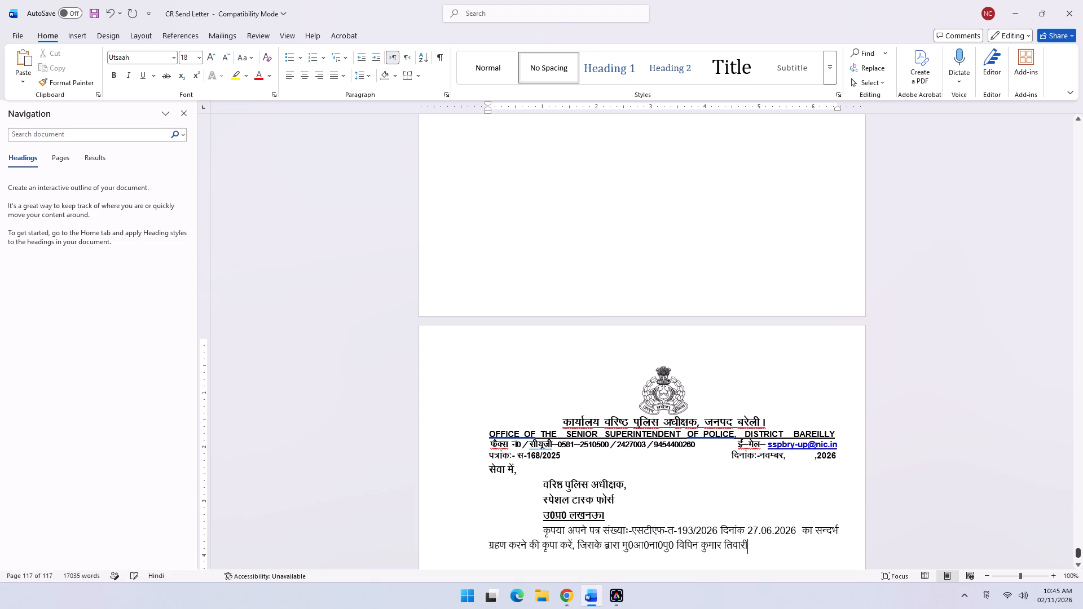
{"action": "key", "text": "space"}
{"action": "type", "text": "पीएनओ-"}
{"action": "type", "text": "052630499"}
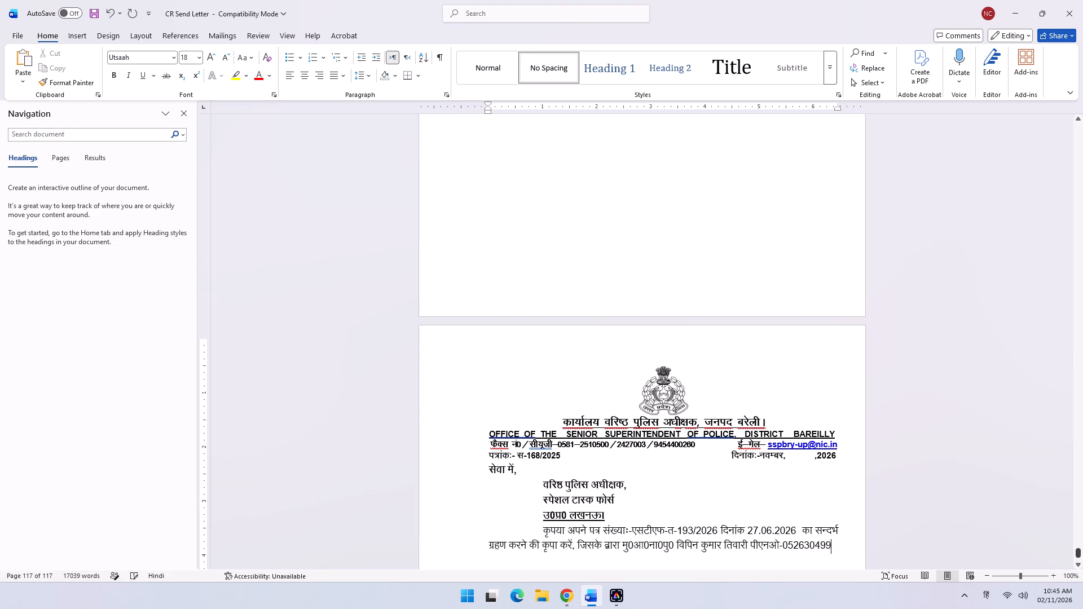
Extend the body sentence after the PNO number with की चरित्र पंजिका त्रुटि निवारण हेतु इस कार्यालय को.
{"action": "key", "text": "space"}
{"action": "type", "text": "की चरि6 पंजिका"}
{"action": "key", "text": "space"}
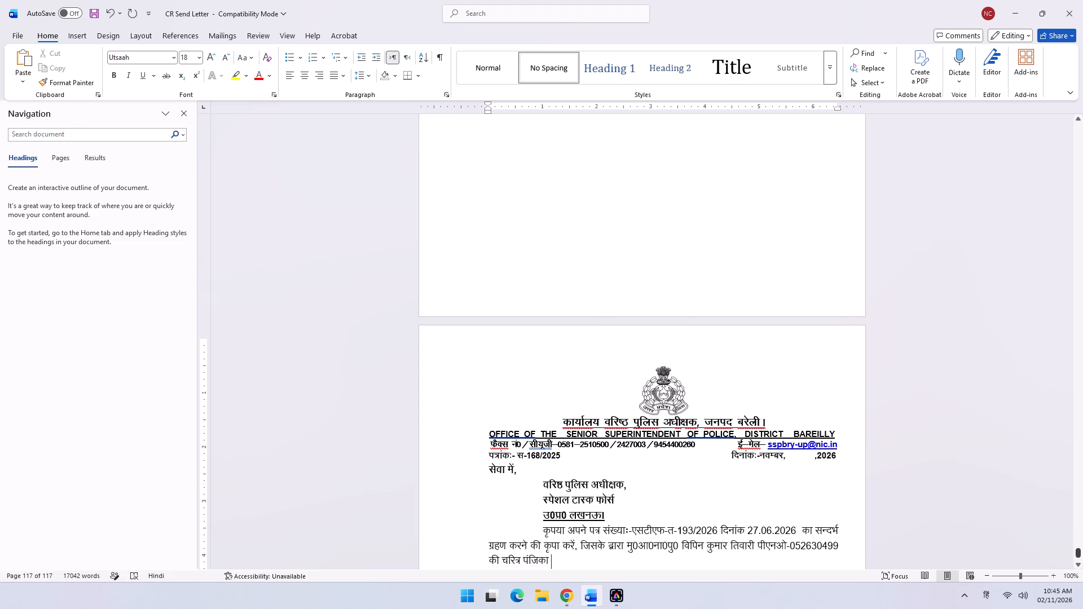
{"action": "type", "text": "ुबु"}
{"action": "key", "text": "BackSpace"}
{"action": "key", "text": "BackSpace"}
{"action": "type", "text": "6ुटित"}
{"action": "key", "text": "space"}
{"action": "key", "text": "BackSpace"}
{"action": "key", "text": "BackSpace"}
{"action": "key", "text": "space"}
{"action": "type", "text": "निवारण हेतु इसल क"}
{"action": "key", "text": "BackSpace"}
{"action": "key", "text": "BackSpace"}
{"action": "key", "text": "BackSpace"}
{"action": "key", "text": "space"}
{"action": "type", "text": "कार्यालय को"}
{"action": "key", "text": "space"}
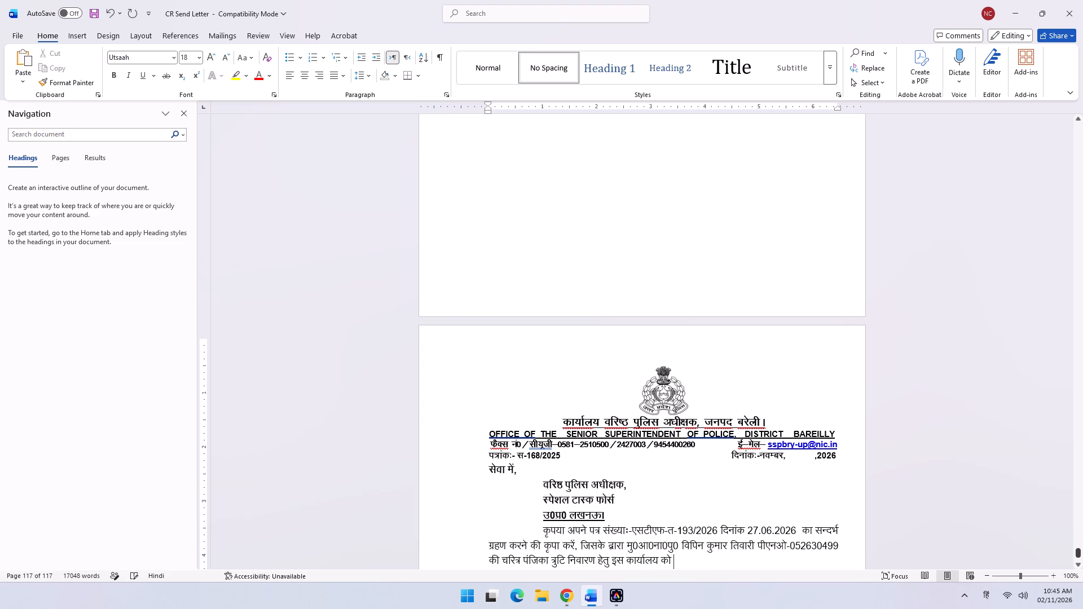
Insert मूल रूप में after चरित्र पंजिका in the first body paragraph.
{"action": "left_click", "coordinate": [544, 561]}
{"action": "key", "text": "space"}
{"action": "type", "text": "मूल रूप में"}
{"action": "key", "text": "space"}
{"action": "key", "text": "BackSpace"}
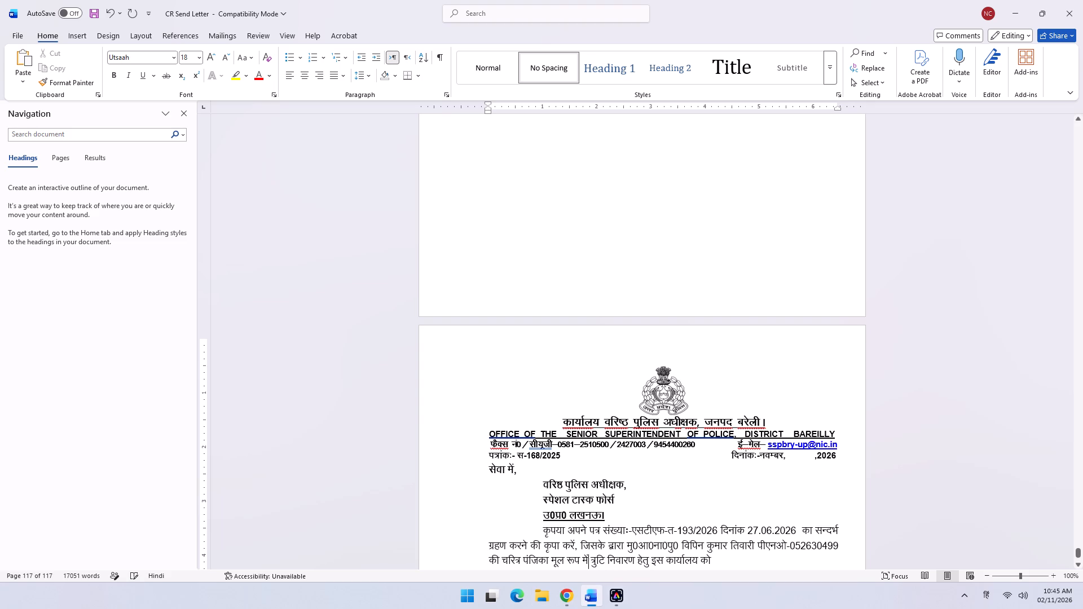
Complete the first body paragraph with प्रेषित की गयी है ।, leaving a space before the full stop.
{"action": "left_click", "coordinate": [715, 563]}
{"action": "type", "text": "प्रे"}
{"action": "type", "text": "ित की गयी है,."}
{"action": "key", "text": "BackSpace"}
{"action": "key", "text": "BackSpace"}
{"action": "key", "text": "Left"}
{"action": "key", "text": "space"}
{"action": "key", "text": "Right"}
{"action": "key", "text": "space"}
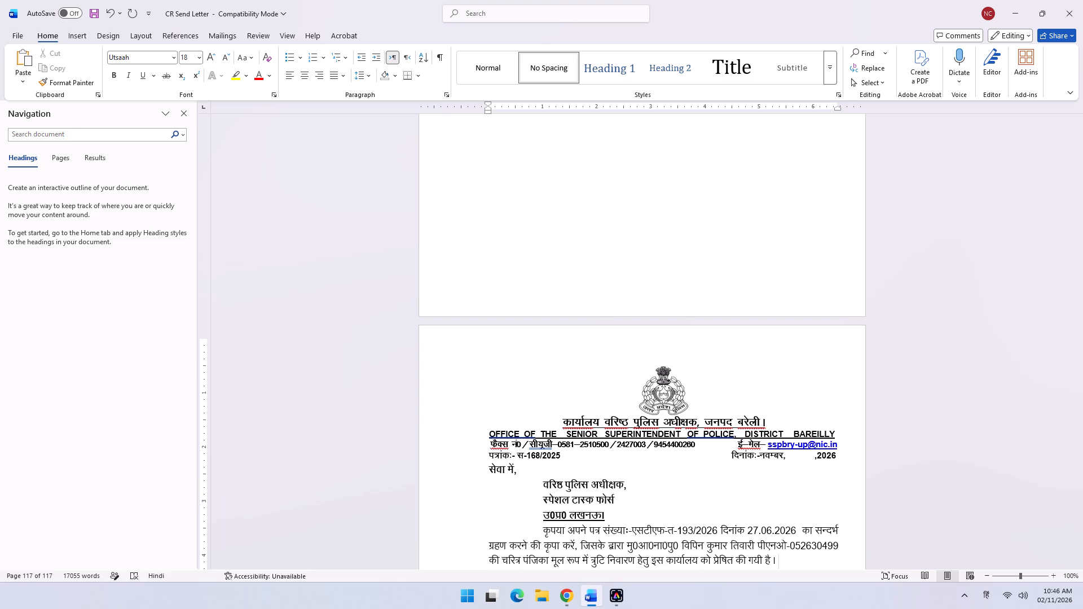
Start a second indented paragraph: अतः उपरोक्त के क्रम में मुख्य आरक्षी नागरिक पुलिस, the officer's name and PNO number, की चरित्र पंजिका मूल रूप में.
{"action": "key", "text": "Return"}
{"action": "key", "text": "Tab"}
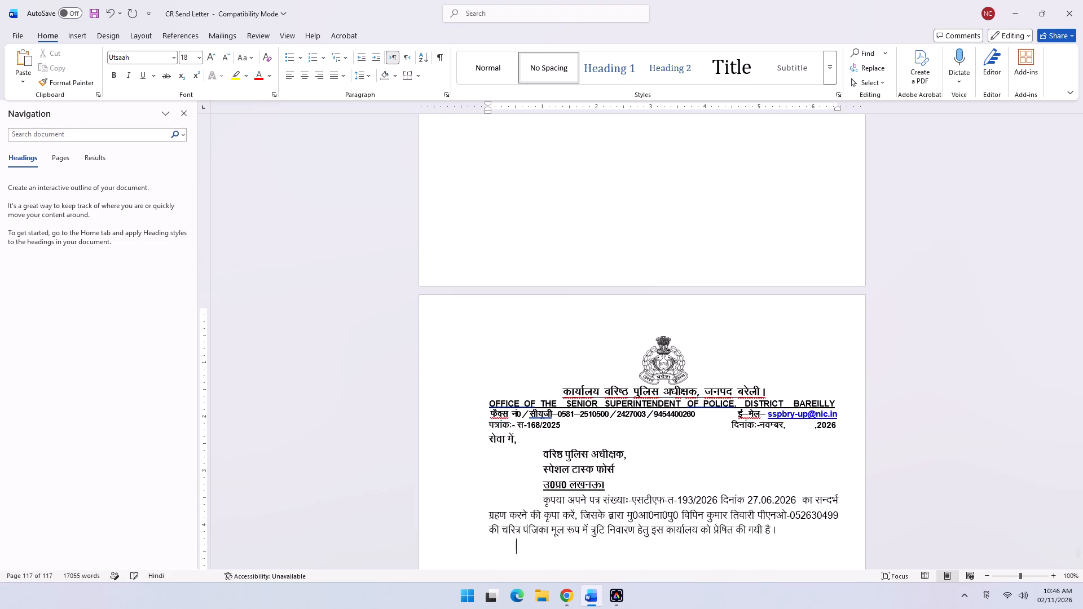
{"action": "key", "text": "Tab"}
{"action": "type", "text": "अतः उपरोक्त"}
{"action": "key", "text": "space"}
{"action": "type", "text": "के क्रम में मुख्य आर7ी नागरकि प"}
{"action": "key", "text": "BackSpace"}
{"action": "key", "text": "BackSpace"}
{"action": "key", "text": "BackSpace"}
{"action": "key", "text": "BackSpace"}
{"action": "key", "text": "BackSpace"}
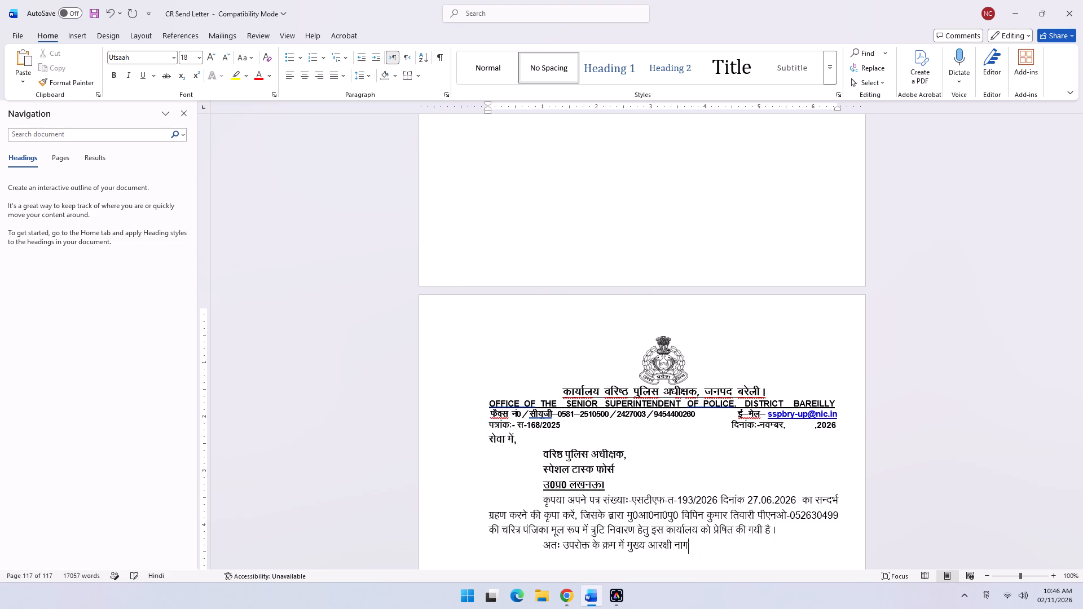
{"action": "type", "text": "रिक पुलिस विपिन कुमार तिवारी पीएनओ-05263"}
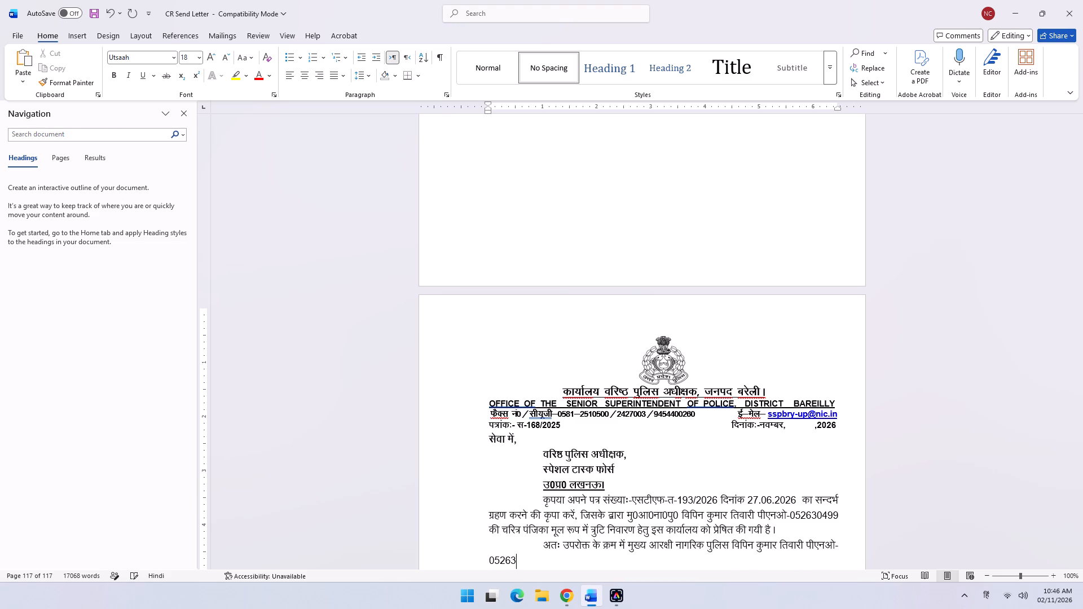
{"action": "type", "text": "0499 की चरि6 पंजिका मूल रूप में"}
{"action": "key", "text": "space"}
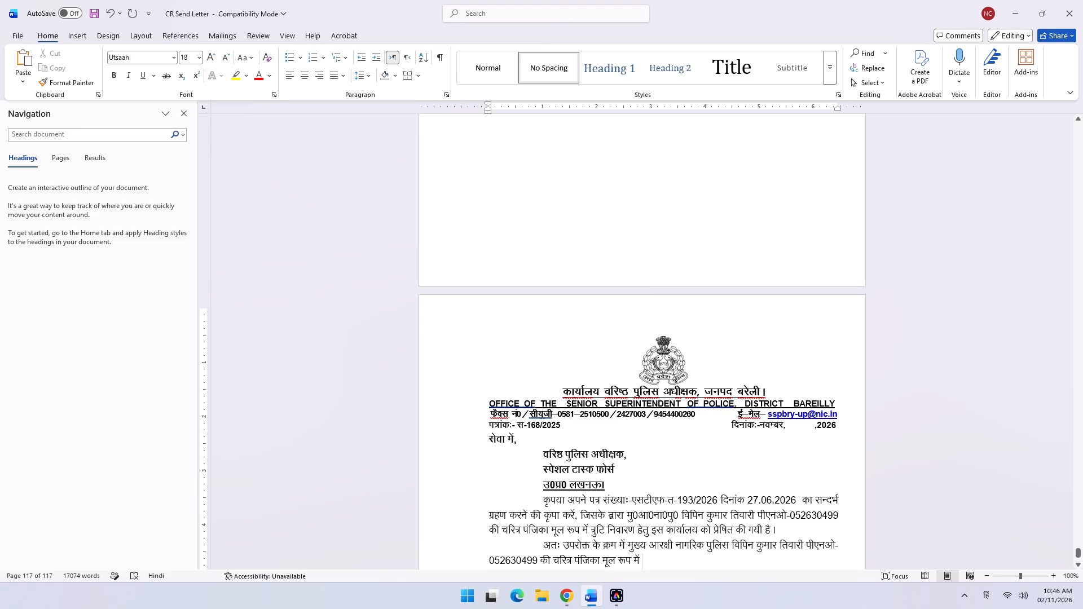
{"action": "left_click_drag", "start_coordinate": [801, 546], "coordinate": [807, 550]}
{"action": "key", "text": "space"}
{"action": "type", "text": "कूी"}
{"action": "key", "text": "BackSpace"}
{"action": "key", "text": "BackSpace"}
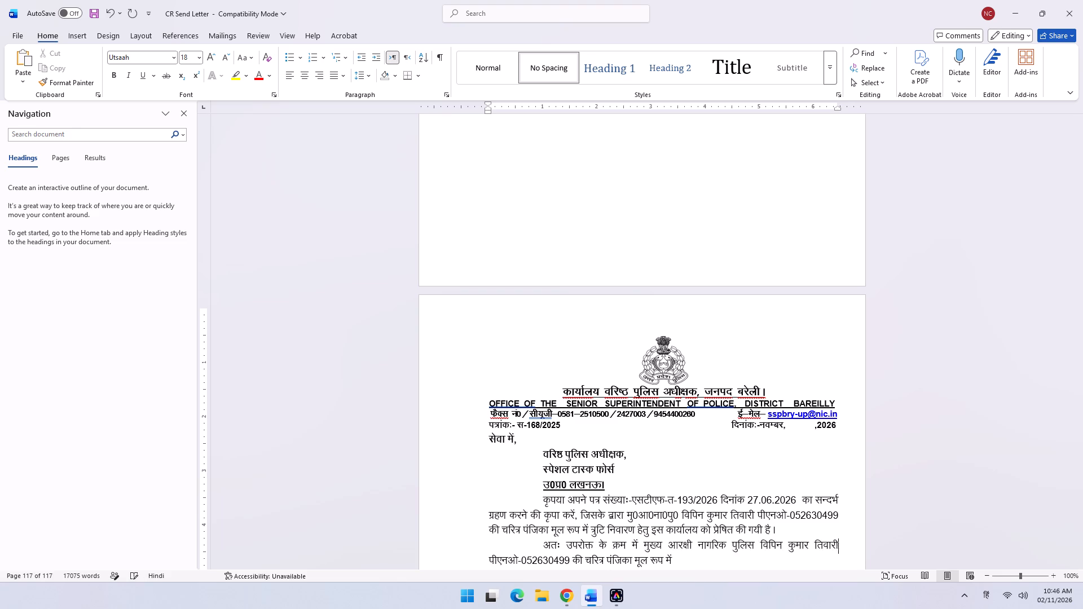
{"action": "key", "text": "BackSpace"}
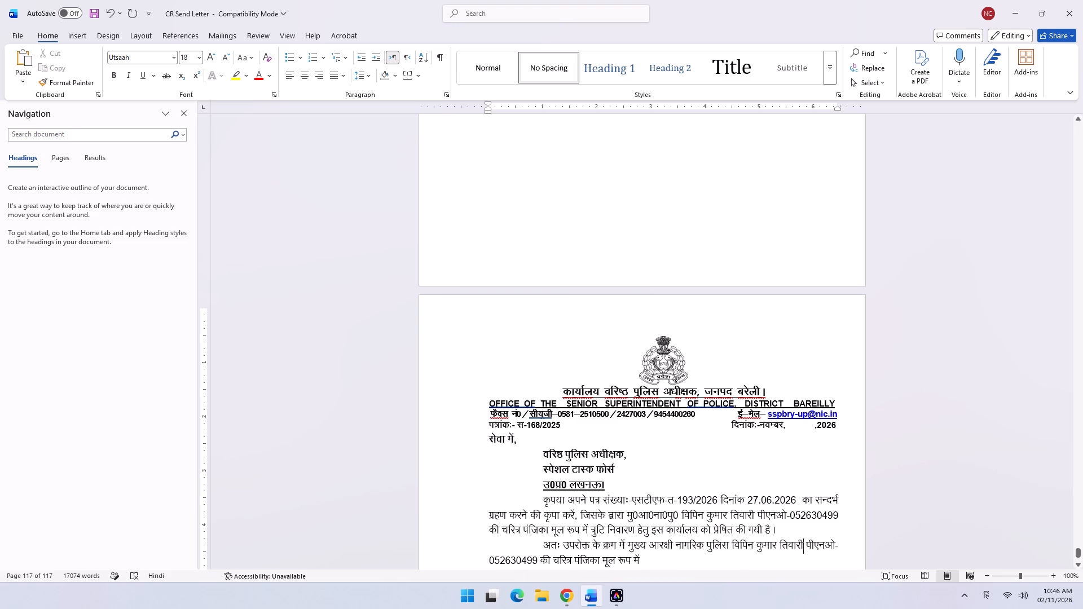
Insert the word अद्यावधिक before चरित्र पंजिका in the second paragraph.
{"action": "left_click", "coordinate": [547, 561]}
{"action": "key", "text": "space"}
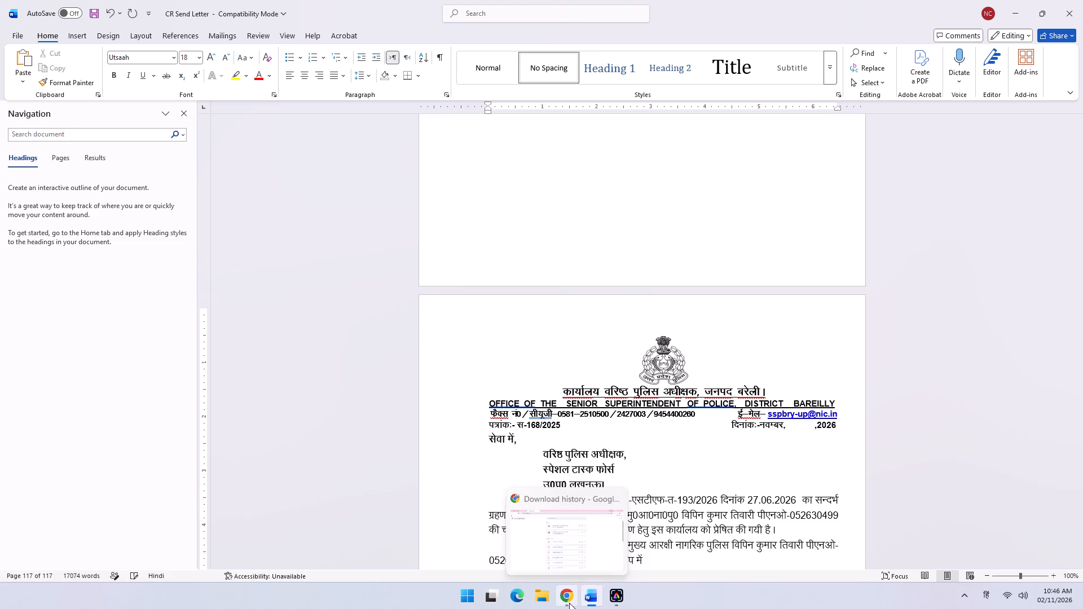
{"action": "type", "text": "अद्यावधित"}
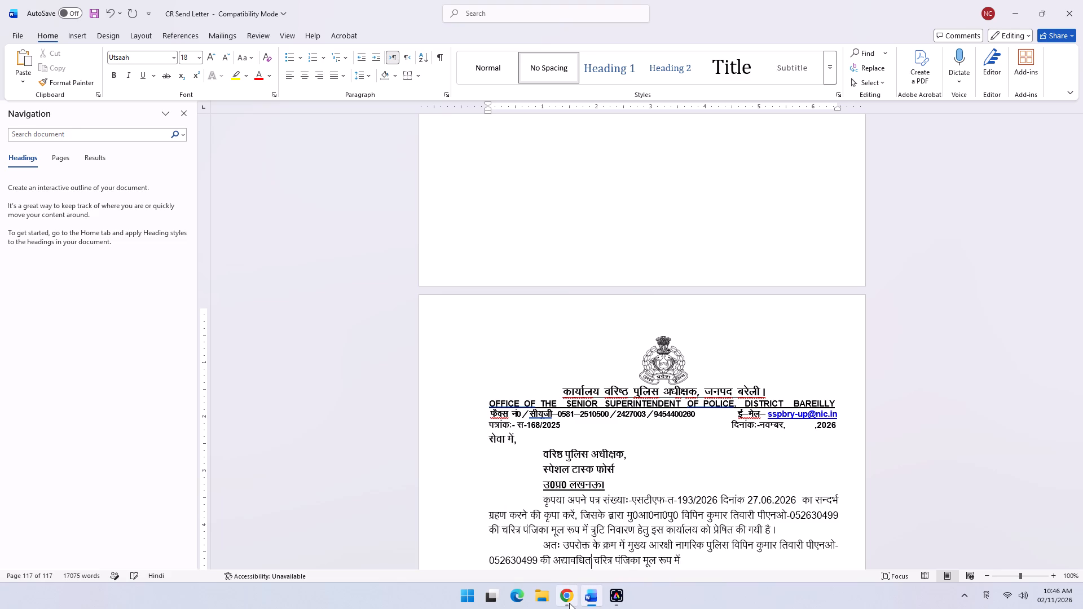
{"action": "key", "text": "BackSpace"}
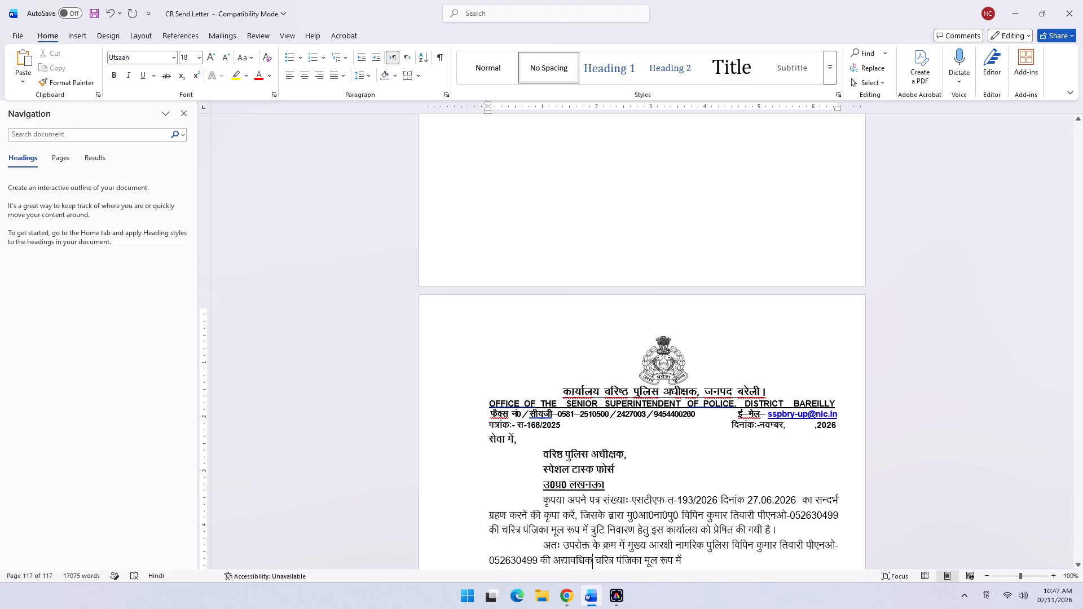
Complete the second paragraph's sentence with संलग्न कर अग्रेतर कार्यवाही हेतु प्रेषित है ।, leaving a space before the full stop.
{"action": "left_click", "coordinate": [693, 562]}
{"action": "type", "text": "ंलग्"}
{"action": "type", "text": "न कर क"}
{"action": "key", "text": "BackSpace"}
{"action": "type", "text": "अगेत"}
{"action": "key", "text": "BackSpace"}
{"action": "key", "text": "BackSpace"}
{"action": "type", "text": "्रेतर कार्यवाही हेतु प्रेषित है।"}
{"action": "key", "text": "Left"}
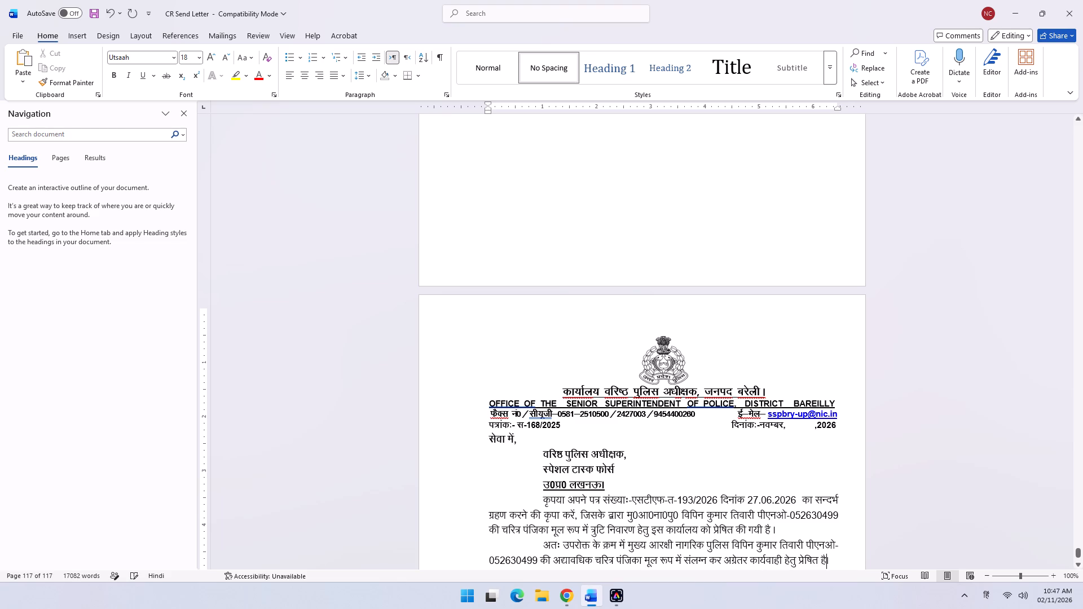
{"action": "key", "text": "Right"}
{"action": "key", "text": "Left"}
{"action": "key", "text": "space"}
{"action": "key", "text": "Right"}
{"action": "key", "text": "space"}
Add the closing sentence प्राप्ति स्वीकार करने की कृपा करें । to the second paragraph.
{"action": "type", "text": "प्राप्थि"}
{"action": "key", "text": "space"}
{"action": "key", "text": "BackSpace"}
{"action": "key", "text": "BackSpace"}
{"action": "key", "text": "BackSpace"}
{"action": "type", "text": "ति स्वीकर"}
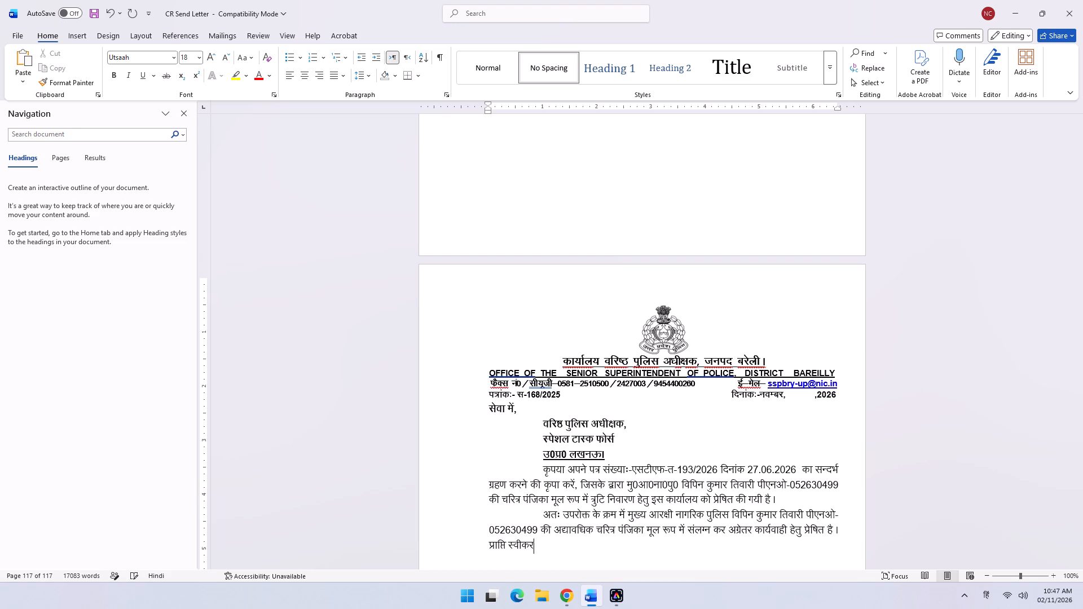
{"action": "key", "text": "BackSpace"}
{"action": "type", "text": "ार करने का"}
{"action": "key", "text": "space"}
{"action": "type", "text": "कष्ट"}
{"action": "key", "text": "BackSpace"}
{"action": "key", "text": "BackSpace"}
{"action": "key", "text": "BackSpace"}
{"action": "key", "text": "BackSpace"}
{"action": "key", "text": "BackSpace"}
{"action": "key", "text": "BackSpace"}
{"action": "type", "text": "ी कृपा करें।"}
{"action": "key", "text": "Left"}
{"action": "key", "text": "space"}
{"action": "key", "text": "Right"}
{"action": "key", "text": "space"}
Leave three blank lines below the body and add the signature line कृते वरिष्ठ पुलिस अधीक्षक,.
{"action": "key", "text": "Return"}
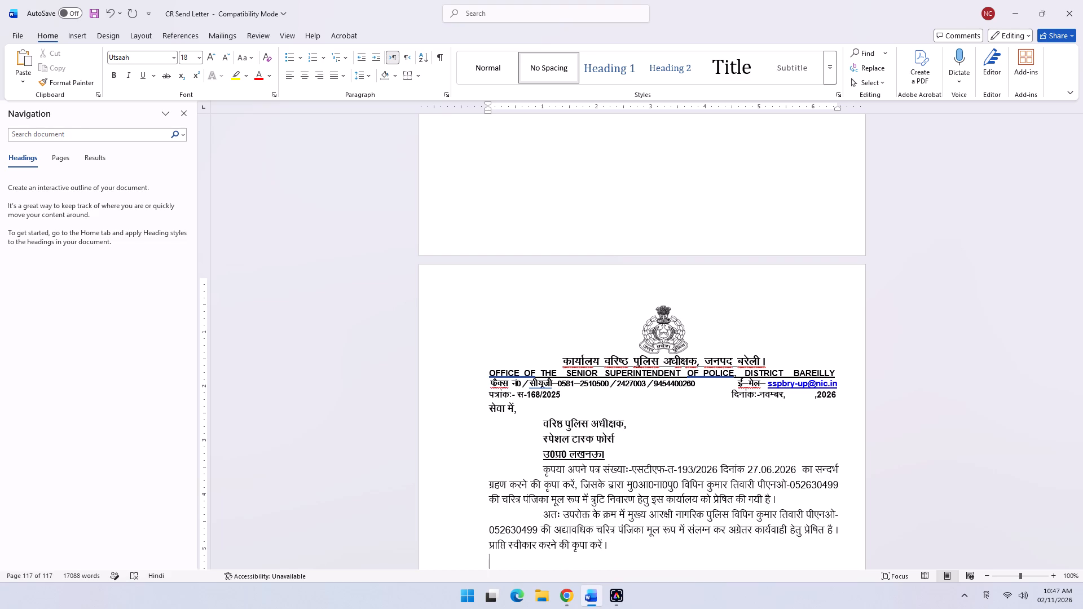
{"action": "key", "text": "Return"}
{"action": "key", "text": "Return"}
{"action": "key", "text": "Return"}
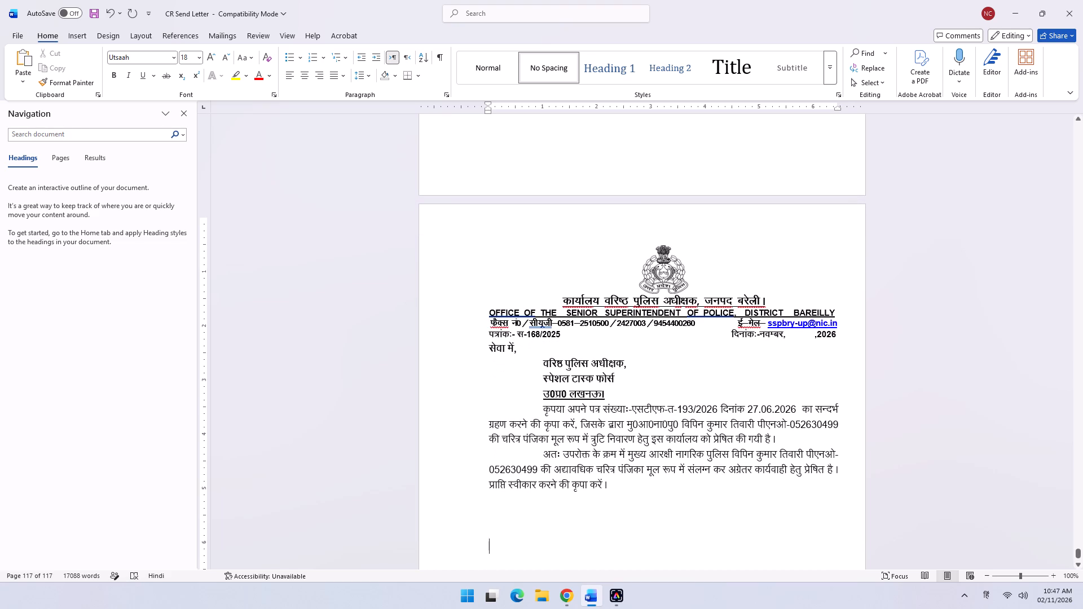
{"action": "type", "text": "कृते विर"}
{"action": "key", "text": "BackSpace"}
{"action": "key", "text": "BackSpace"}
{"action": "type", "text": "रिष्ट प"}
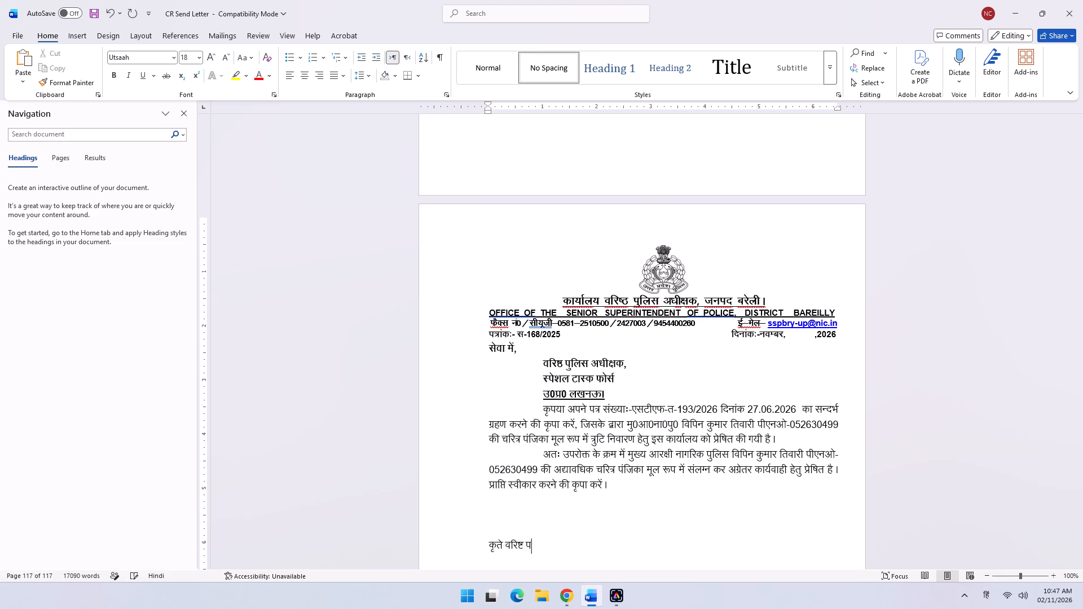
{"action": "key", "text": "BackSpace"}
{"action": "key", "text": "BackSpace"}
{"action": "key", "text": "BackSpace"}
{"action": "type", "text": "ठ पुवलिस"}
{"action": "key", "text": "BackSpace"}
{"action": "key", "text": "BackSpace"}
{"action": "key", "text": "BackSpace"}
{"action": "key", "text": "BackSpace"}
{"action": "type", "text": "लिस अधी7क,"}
Add a second signature line reading जनपद बरेली ।, with a space before the full stop.
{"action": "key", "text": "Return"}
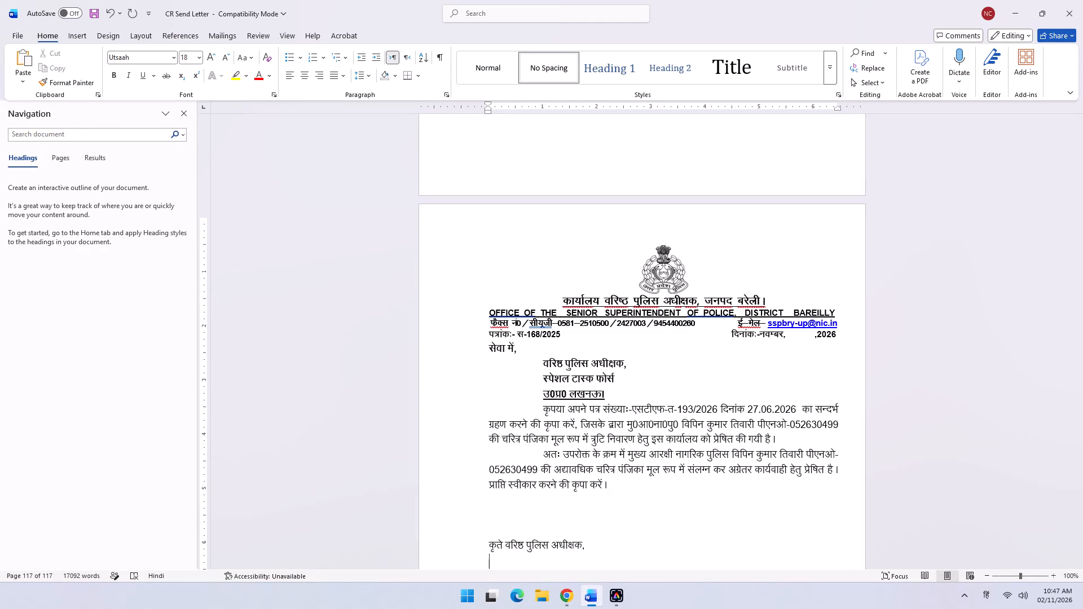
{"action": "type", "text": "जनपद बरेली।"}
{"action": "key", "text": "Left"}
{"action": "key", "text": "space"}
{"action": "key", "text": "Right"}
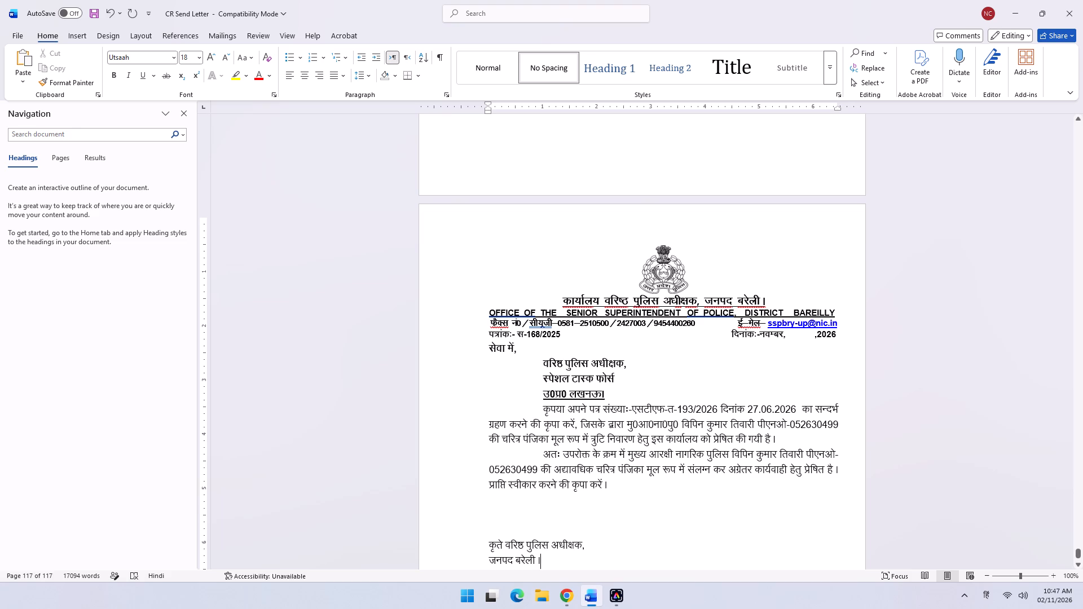
Add an enclosure line reading संलग्नकः-चरित्र पंजिका मूल रूप में directly below the letter's closing sentence.
{"action": "left_click", "coordinate": [613, 482]}
{"action": "key", "text": "Return"}
{"action": "key", "text": "BackSpace"}
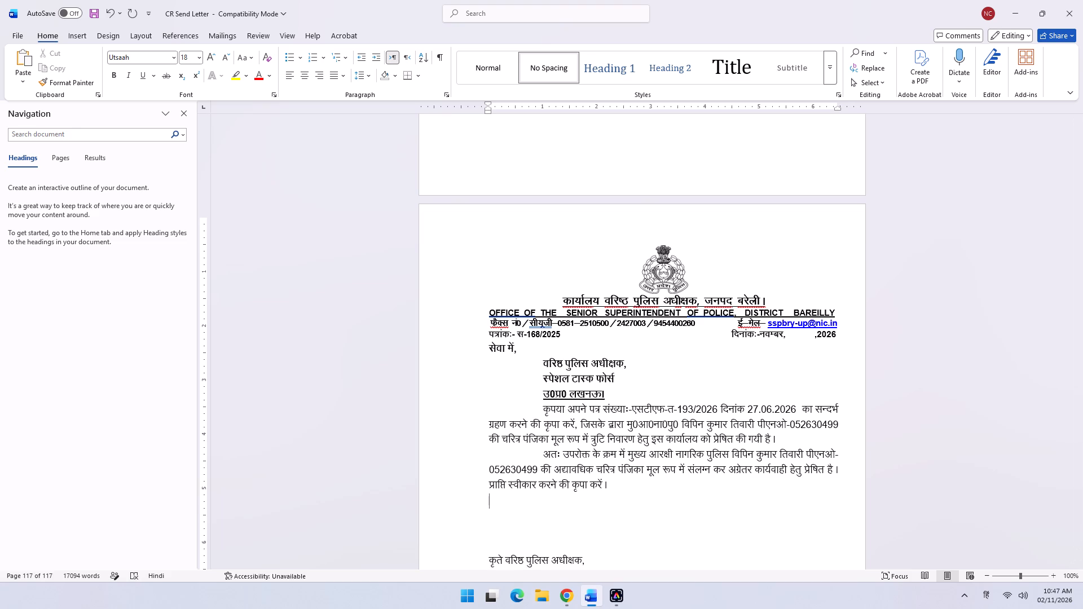
{"action": "key", "text": "BackSpace"}
{"action": "key", "text": "Return"}
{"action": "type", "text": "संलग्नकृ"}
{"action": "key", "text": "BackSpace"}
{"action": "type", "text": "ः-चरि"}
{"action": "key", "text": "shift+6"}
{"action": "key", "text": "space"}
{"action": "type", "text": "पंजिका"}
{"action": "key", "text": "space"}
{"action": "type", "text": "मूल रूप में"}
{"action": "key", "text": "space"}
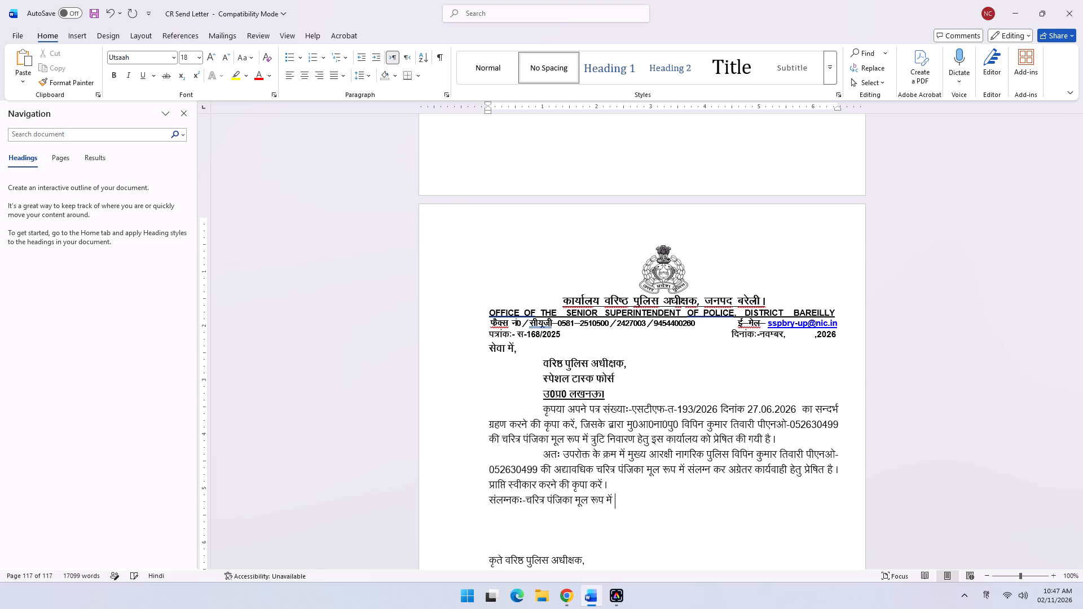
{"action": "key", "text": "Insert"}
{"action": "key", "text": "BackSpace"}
Make the whole enclosure line संलग्नकः-चरित्र पंजिका मूल रूप में bold.
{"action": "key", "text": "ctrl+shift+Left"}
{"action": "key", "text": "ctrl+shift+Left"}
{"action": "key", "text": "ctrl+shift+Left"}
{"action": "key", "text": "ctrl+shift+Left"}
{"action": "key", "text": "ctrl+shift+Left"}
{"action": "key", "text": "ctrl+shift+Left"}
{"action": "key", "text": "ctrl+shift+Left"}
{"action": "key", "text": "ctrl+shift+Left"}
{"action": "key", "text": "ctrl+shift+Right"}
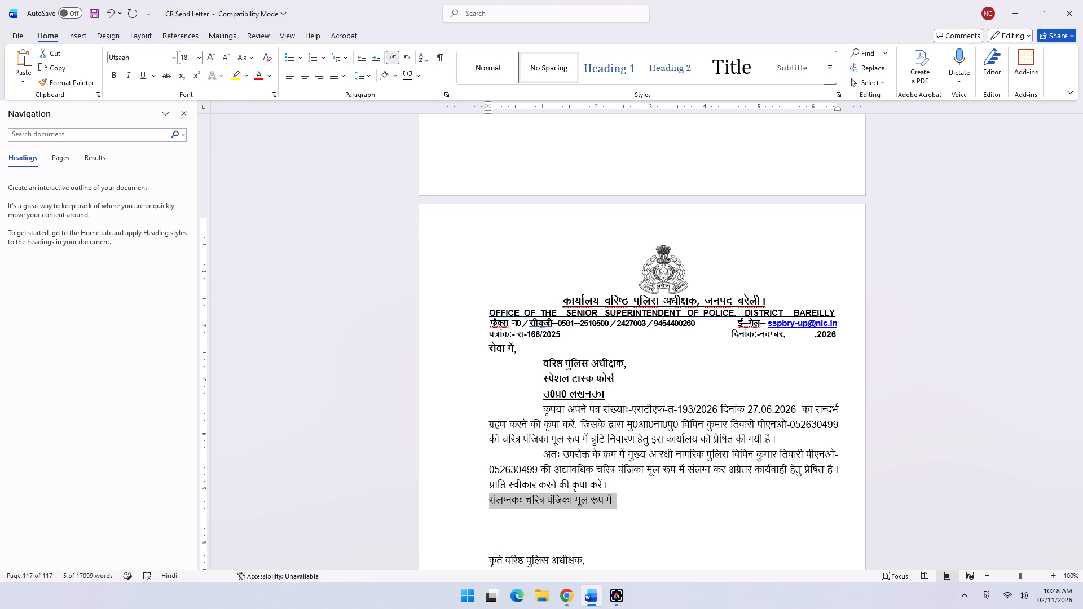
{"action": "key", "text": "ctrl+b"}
Centre the two signature lines and indent them about 4.5 inches towards the page's right margin.
{"action": "scroll", "coordinate": [553, 539], "scroll_direction": "down", "scroll_amount": 4}
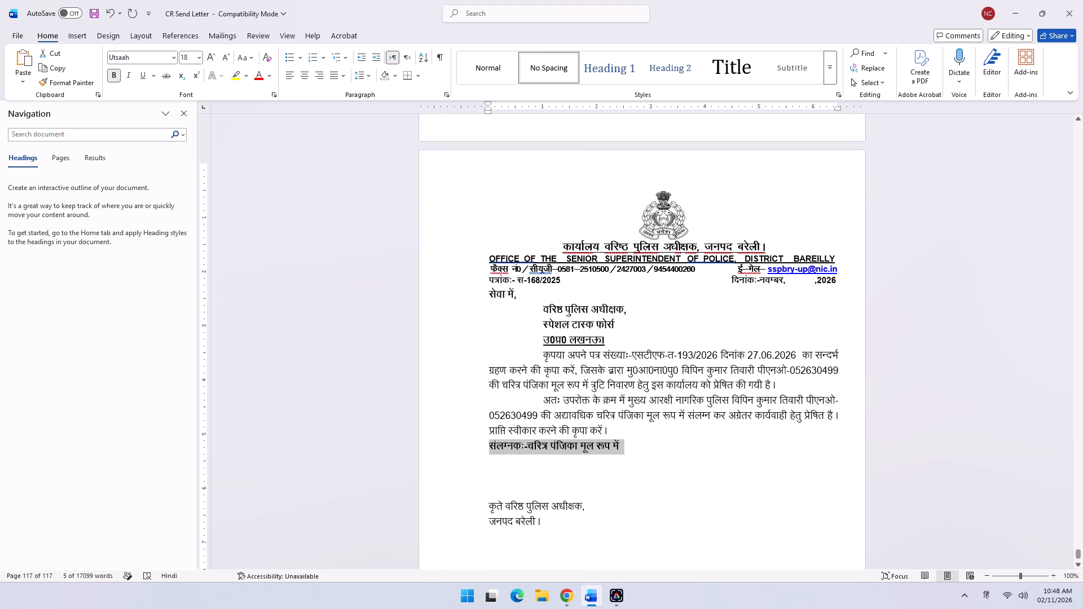
{"action": "left_click_drag", "start_coordinate": [571, 518], "coordinate": [479, 502]}
{"action": "key", "text": "ctrl+e"}
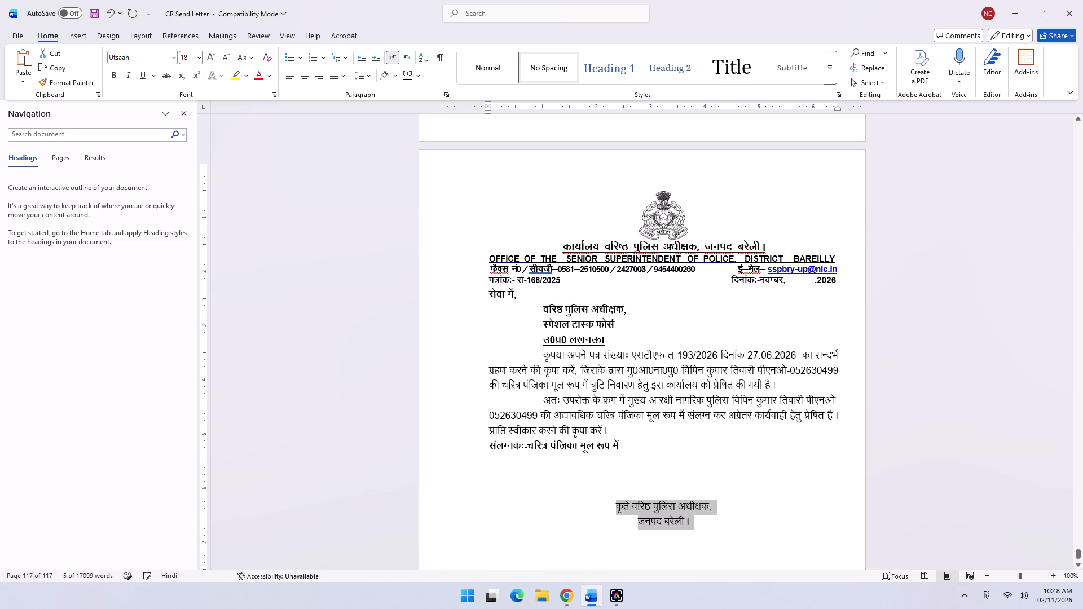
{"action": "key", "text": "Tab"}
{"action": "key", "text": "Tab"}
{"action": "key", "text": "Tab"}
{"action": "key", "text": "Tab"}
{"action": "key", "text": "Tab"}
{"action": "key", "text": "Tab"}
{"action": "key", "text": "Tab"}
{"action": "key", "text": "Tab"}
{"action": "key", "text": "Tab"}
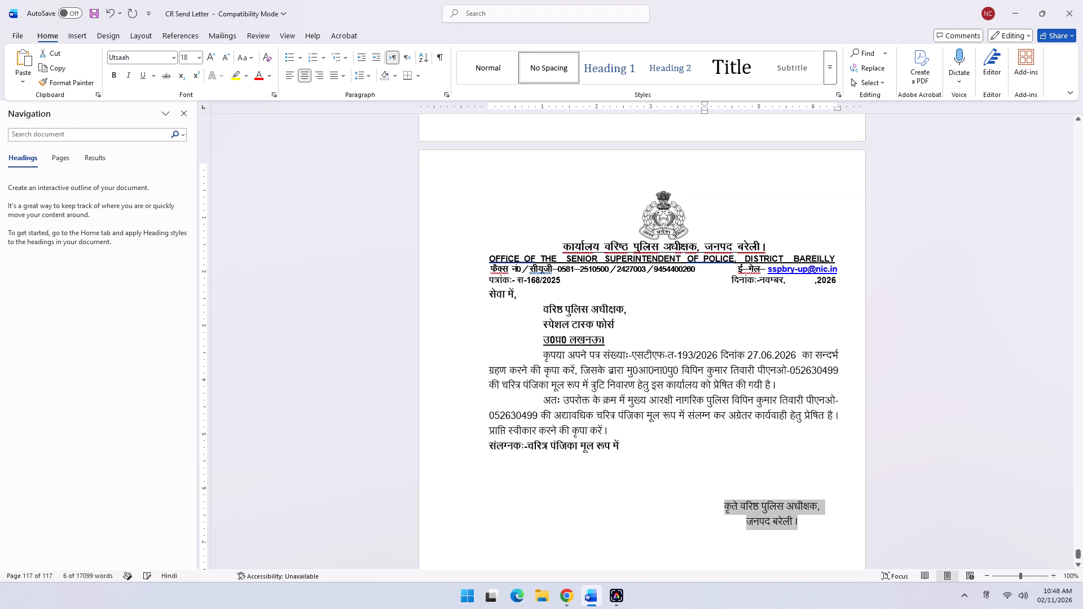
{"action": "key", "text": "Tab"}
{"action": "key", "text": "BackSpace"}
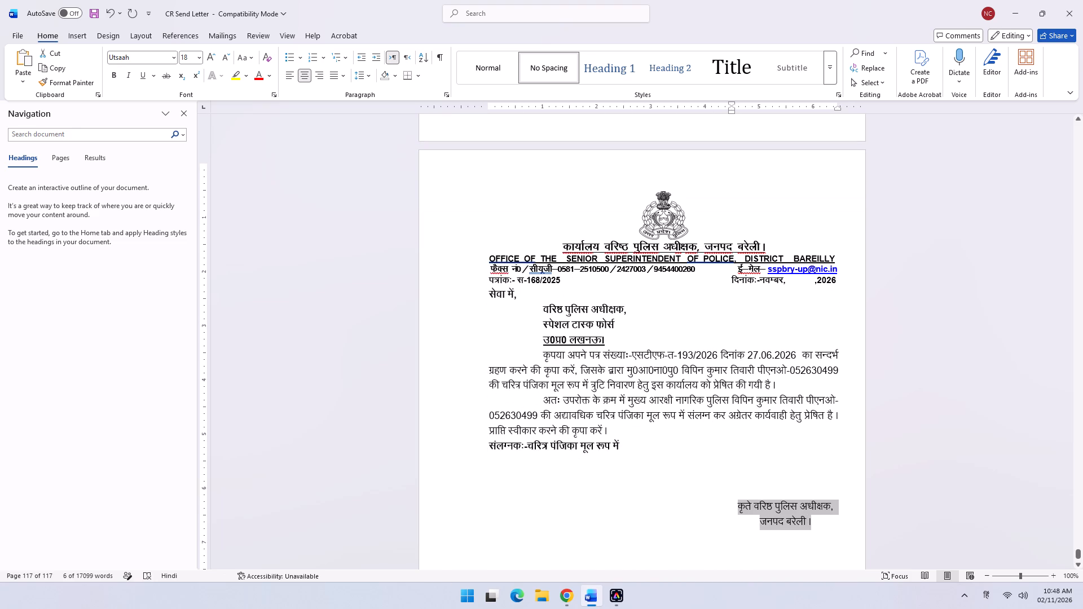
Insert one extra blank line above the signature block.
{"action": "left_click", "coordinate": [813, 481]}
{"action": "key", "text": "Return"}
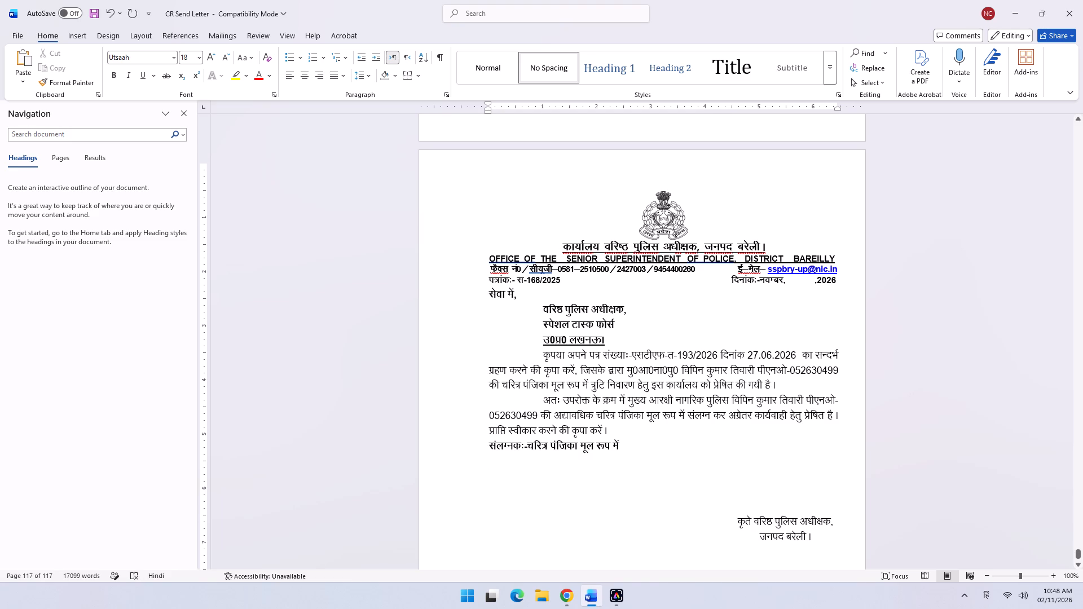
Insert a blank line between the address block and the first body paragraph and shrink its font size slightly.
{"action": "left_click_drag", "start_coordinate": [543, 354], "coordinate": [620, 444]}
{"action": "left_click", "coordinate": [629, 338]}
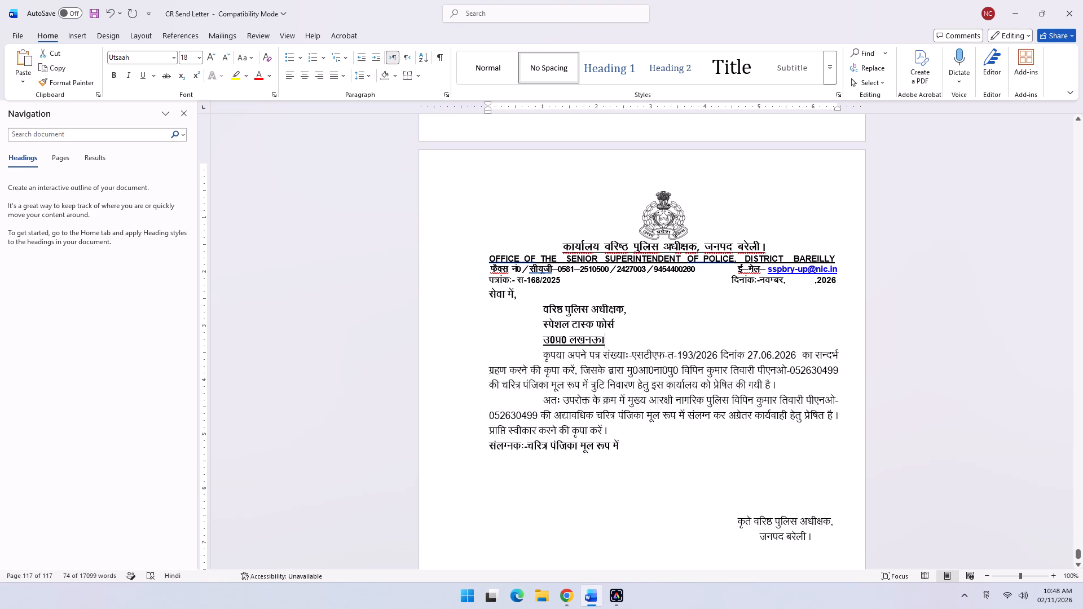
{"action": "key", "text": "Return"}
{"action": "key", "text": "ctrl+bracketleft"}
{"action": "key", "text": "ctrl+bracketleft"}
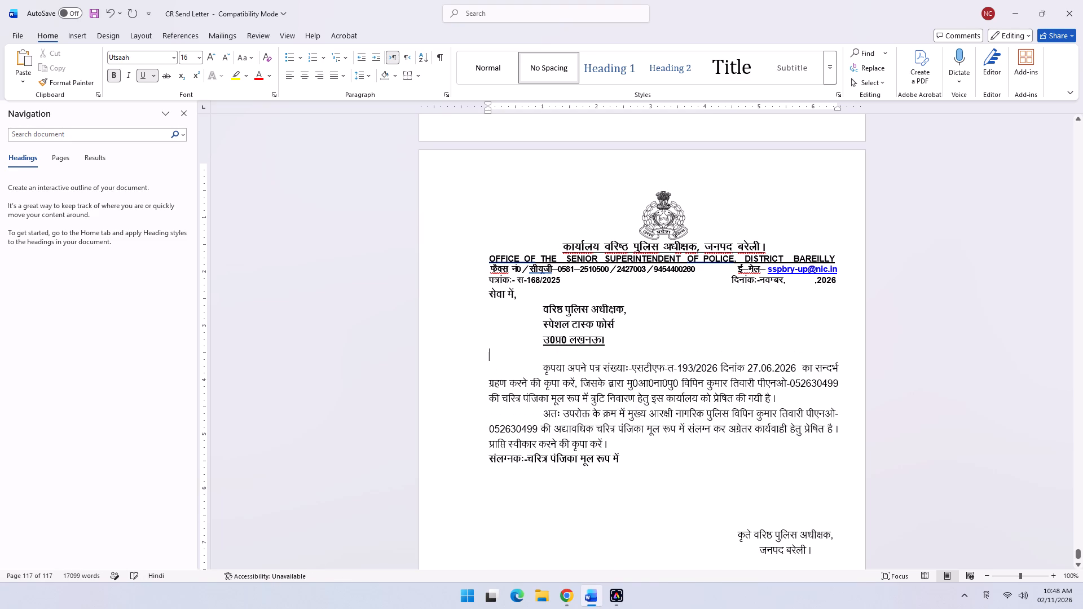
{"action": "key", "text": "ctrl+bracketleft"}
{"action": "key", "text": "ctrl+bracketleft"}
{"action": "left_click", "coordinate": [771, 393]}
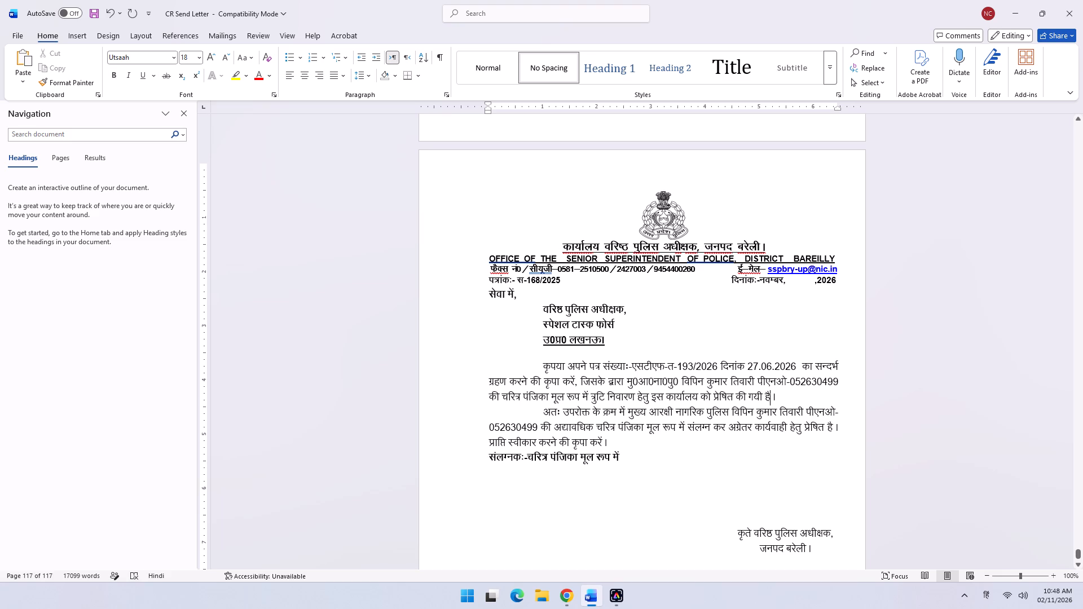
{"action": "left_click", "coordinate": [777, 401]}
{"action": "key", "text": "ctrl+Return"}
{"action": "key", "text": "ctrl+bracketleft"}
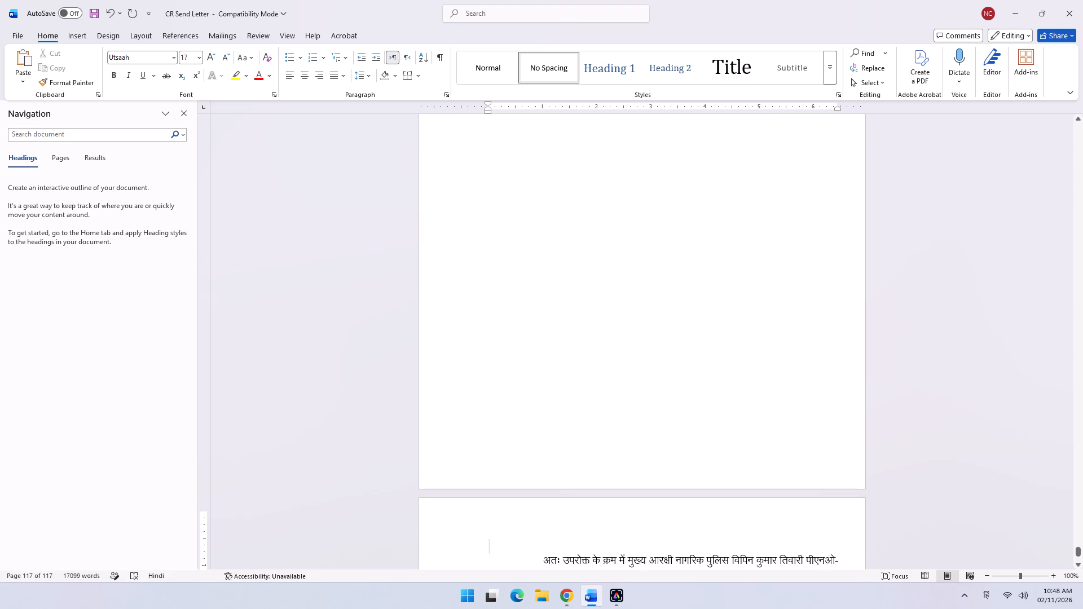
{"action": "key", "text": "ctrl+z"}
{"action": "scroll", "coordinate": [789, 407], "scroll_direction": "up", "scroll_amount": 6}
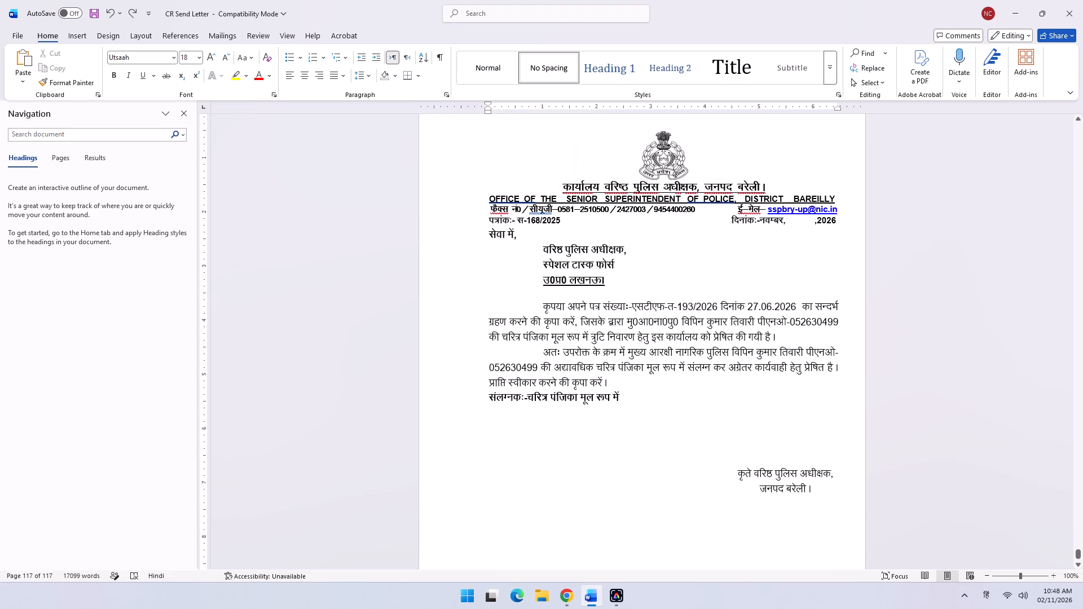
Insert a blank line after the first body paragraph and reduce its font size to 7.
{"action": "key", "text": "Return"}
{"action": "key", "text": "ctrl+bracketleft"}
{"action": "key", "text": "ctrl+bracketleft"}
{"action": "key", "text": "ctrl+bracketleft"}
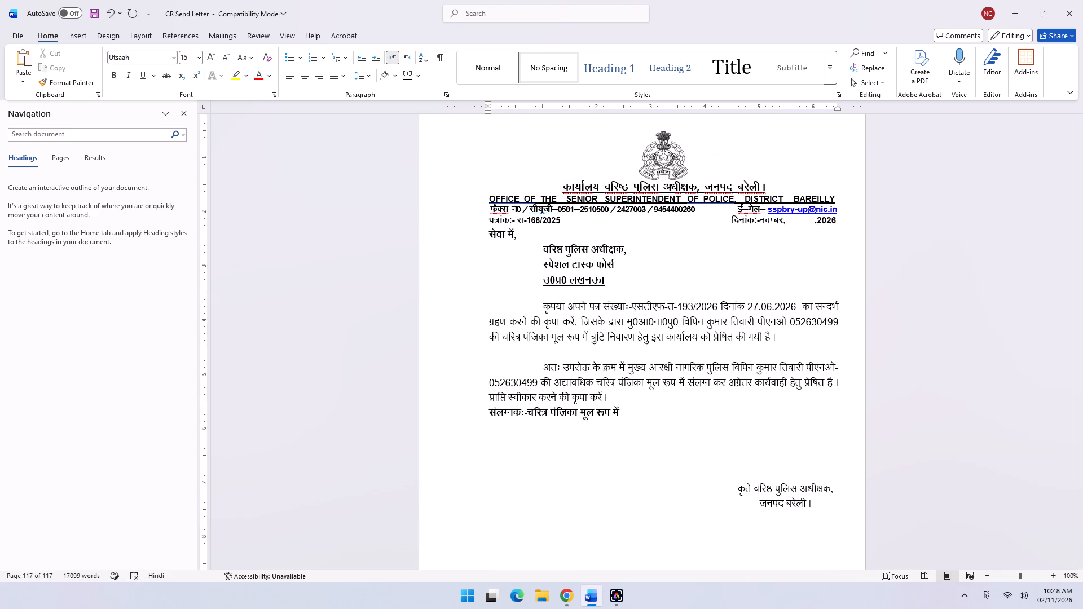
{"action": "key", "text": "ctrl+bracketleft"}
{"action": "key", "text": "ctrl+bracketleft"}
{"action": "key", "text": "ctrl+bracketleft"}
{"action": "key", "text": "ctrl+bracketleft"}
{"action": "key", "text": "ctrl+bracketleft"}
{"action": "key", "text": "ctrl+bracketleft"}
{"action": "key", "text": "ctrl+bracketleft"}
{"action": "key", "text": "ctrl+bracketleft"}
{"action": "key", "text": "ctrl+bracketleft"}
{"action": "key", "text": "ctrl+bracketleft"}
{"action": "key", "text": "ctrl+bracketleft"}
{"action": "key", "text": "ctrl+bracketright"}
{"action": "key", "text": "ctrl+bracketright"}
{"action": "key", "text": "ctrl+bracketright"}
Insert a blank line between the closing sentence and the enclosure line, and reduce its font size to 3.
{"action": "left_click", "coordinate": [612, 397]}
{"action": "key", "text": "Return"}
{"action": "scroll", "coordinate": [584, 396], "scroll_direction": "down", "scroll_amount": 7}
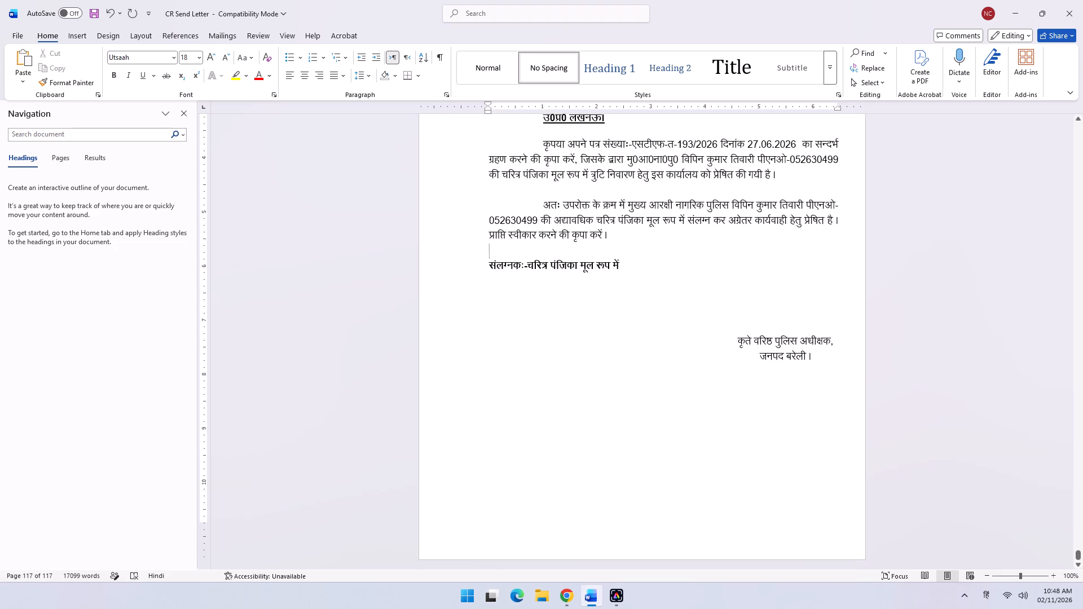
{"action": "scroll", "coordinate": [591, 282], "scroll_direction": "up", "scroll_amount": 4}
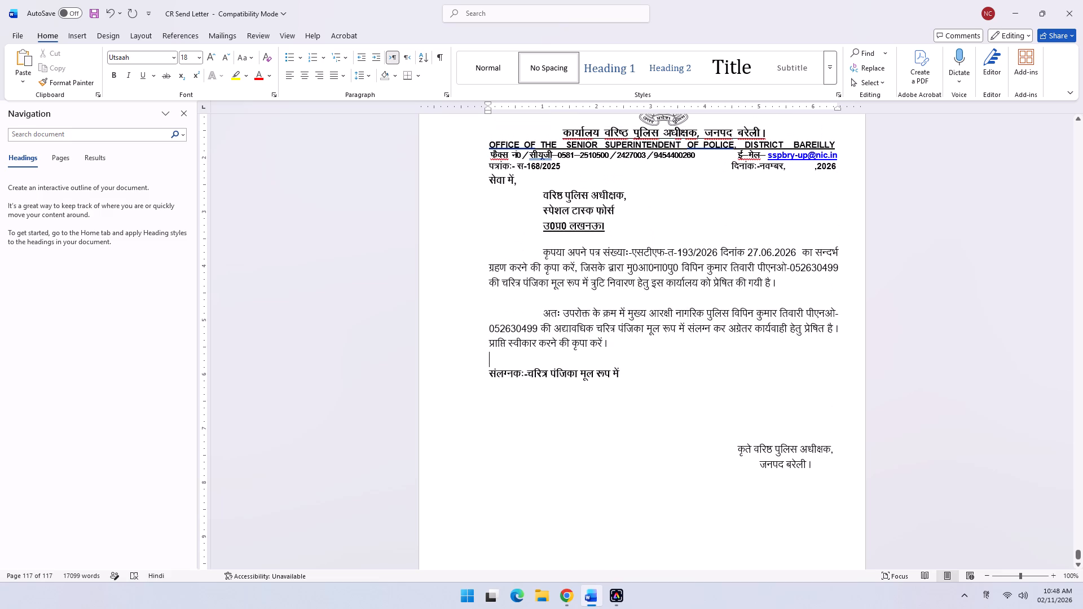
{"action": "key", "text": "ctrl+bracketleft"}
{"action": "key", "text": "ctrl+bracketleft"}
{"action": "key", "text": "ctrl+bracketleft"}
{"action": "key", "text": "ctrl+bracketleft"}
{"action": "key", "text": "ctrl+bracketleft"}
{"action": "key", "text": "ctrl+bracketleft"}
{"action": "key", "text": "ctrl+bracketleft"}
{"action": "key", "text": "ctrl+bracketleft"}
{"action": "key", "text": "ctrl+bracketleft"}
{"action": "key", "text": "ctrl+bracketleft"}
{"action": "key", "text": "ctrl+bracketleft"}
{"action": "key", "text": "ctrl+bracketleft"}
{"action": "key", "text": "ctrl+bracketleft"}
{"action": "key", "text": "ctrl+bracketleft"}
{"action": "key", "text": "ctrl+bracketleft"}
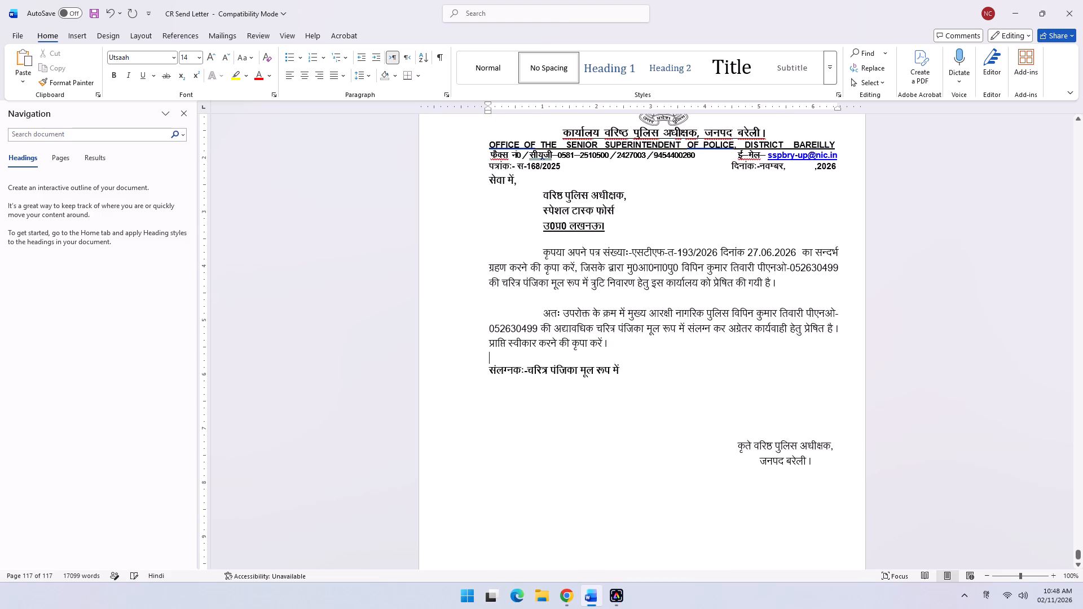
Tighten the gap between the two body paragraphs by reducing the blank line's remaining larger text to size 9.
{"action": "left_click", "coordinate": [494, 306]}
{"action": "key", "text": "ctrl+bracketleft"}
{"action": "key", "text": "ctrl+bracketleft"}
{"action": "key", "text": "ctrl+bracketleft"}
{"action": "key", "text": "ctrl+bracketleft"}
{"action": "key", "text": "ctrl+bracketleft"}
{"action": "key", "text": "ctrl+bracketleft"}
{"action": "key", "text": "ctrl+bracketleft"}
{"action": "key", "text": "ctrl+bracketleft"}
{"action": "key", "text": "ctrl+bracketleft"}
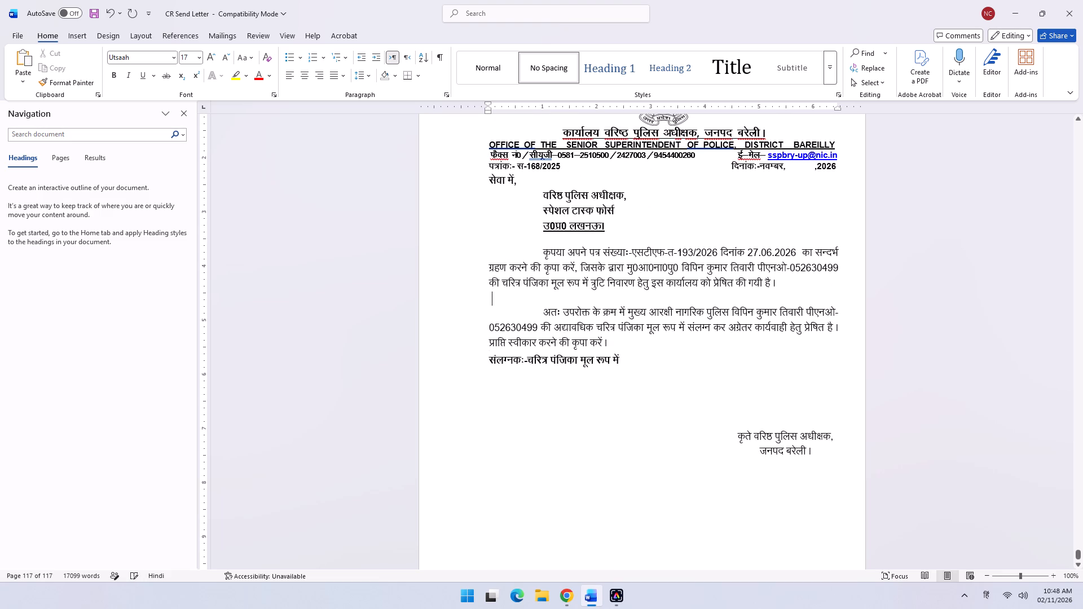
Check the letter's layout in the print preview and return to the document.
{"action": "scroll", "coordinate": [744, 361], "scroll_direction": "up", "scroll_amount": 2}
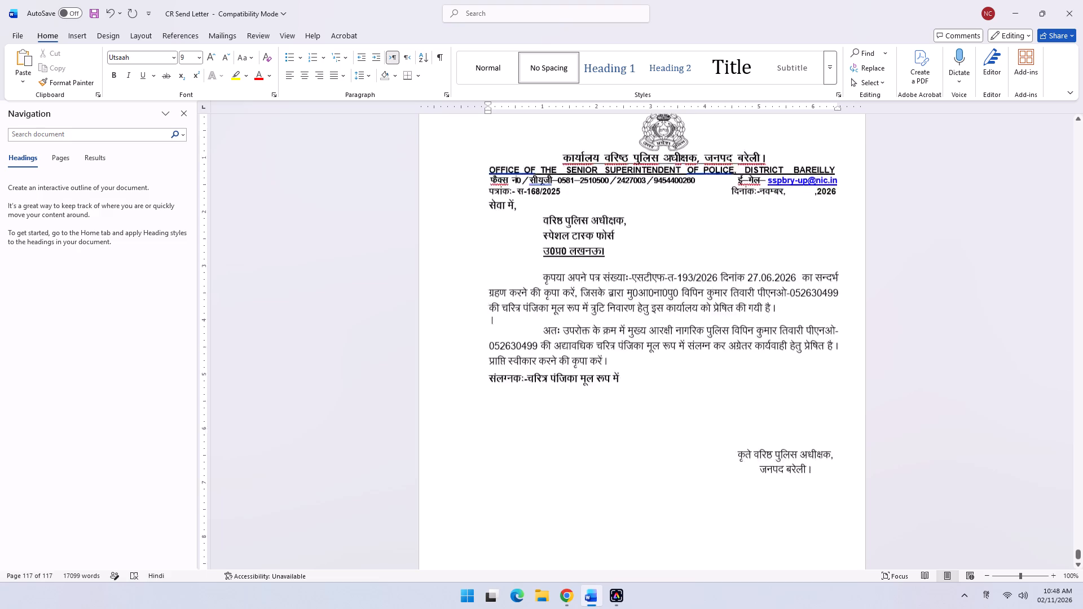
{"action": "scroll", "coordinate": [745, 361], "scroll_direction": "up", "scroll_amount": 2}
{"action": "scroll", "coordinate": [677, 293], "scroll_direction": "down", "scroll_amount": 3}
{"action": "left_click", "coordinate": [708, 418]}
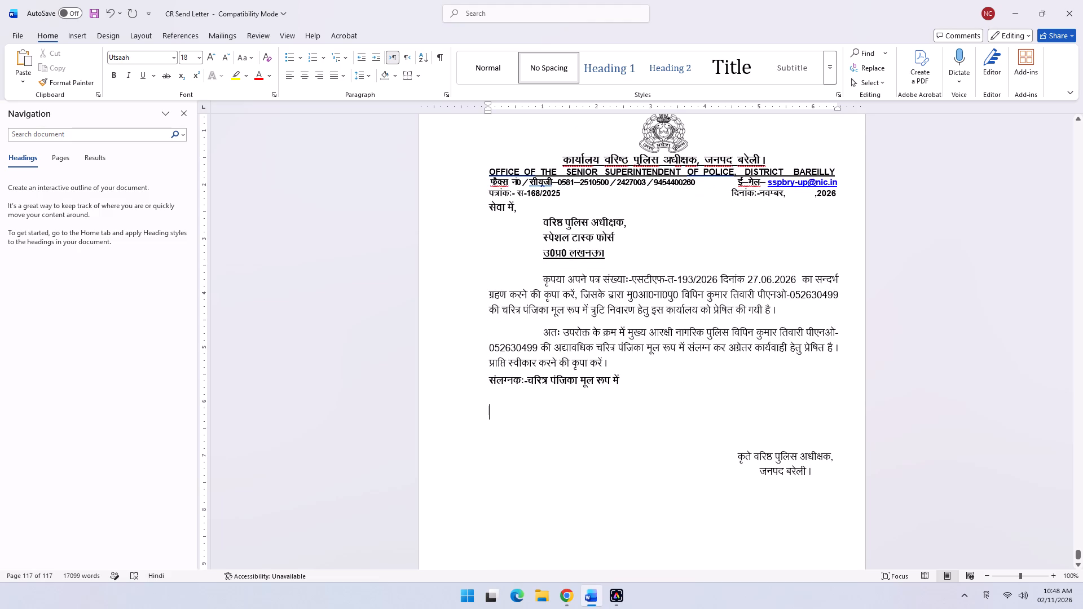
{"action": "key", "text": "ctrl+p"}
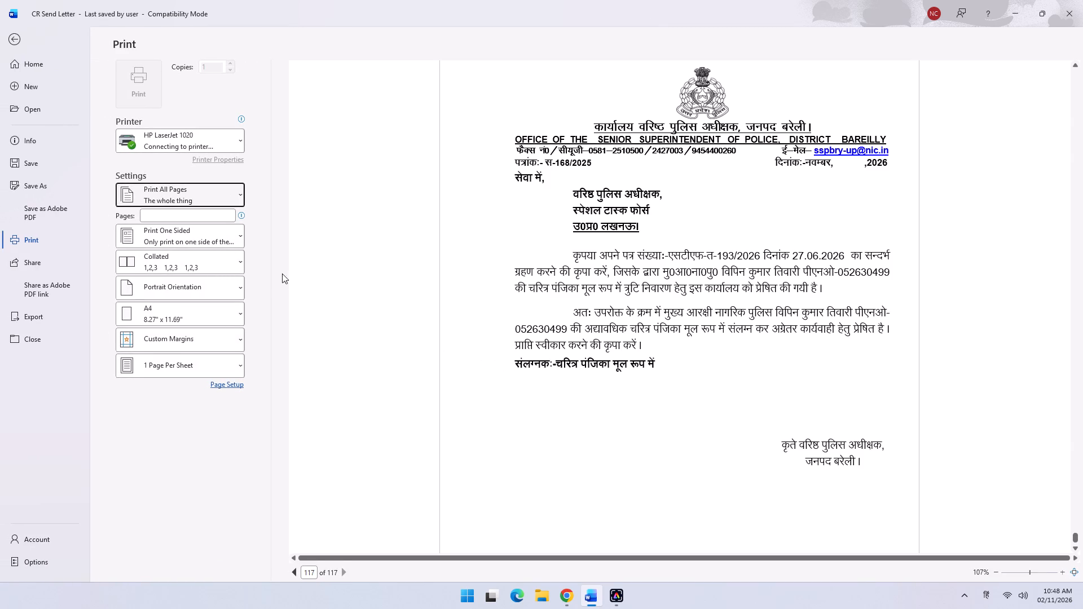
{"action": "key", "text": "Escape"}
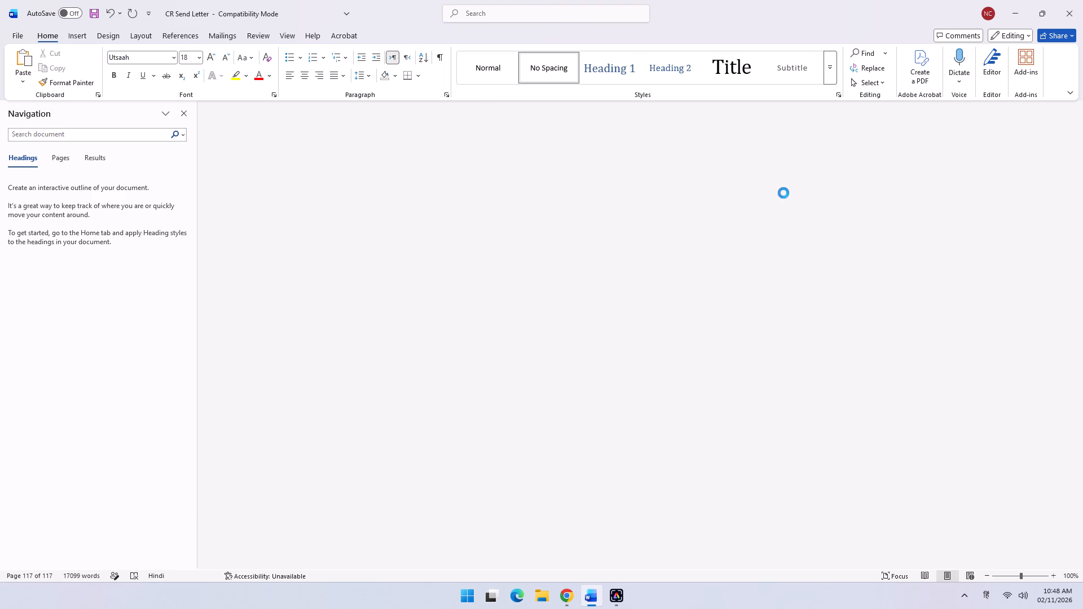
Change the month in the letter's date line to अक्टूबर, keeping the comma after it.
{"action": "left_click", "coordinate": [783, 193]}
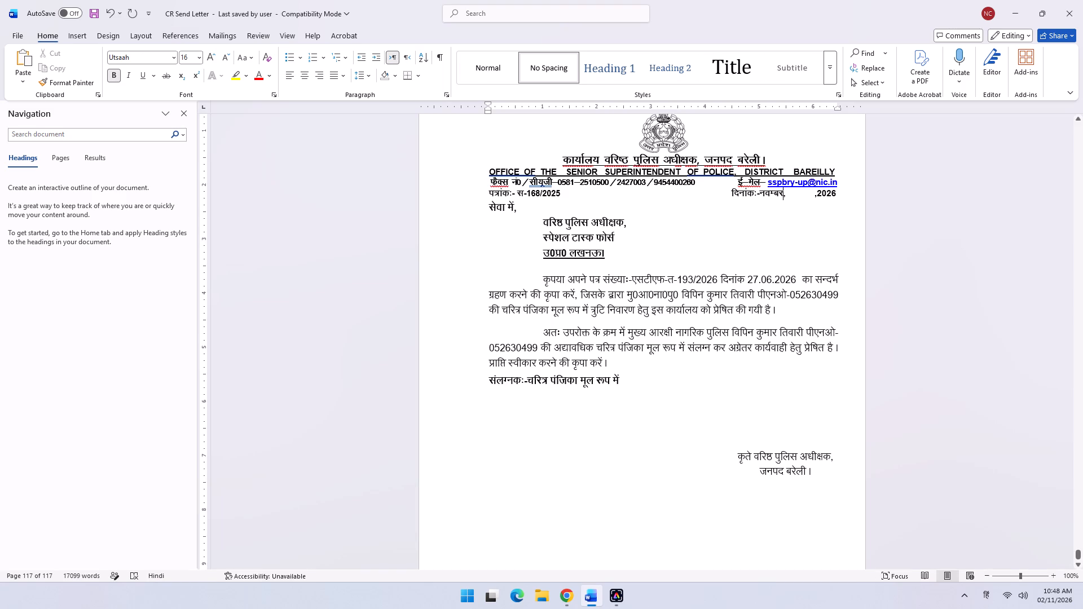
{"action": "key", "text": "BackSpace"}
{"action": "key", "text": "BackSpace"}
{"action": "key", "text": "BackSpace"}
{"action": "key", "text": "BackSpace"}
{"action": "key", "text": "BackSpace"}
{"action": "key", "text": "BackSpace"}
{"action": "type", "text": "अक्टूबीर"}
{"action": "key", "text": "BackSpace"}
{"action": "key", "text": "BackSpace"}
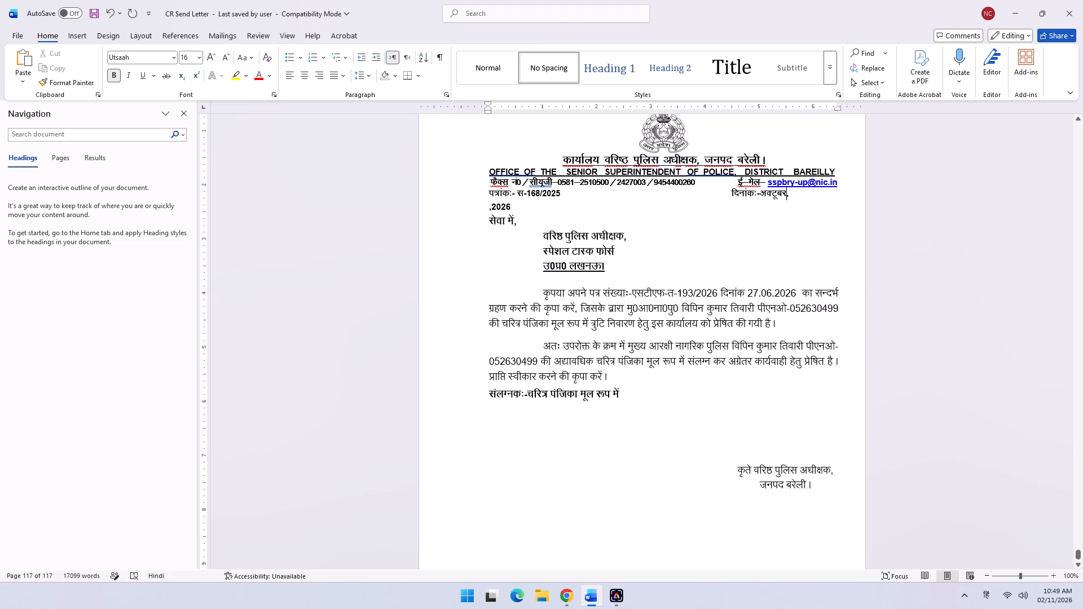
In the second body paragraph, insert the phrase त्रुटिनिवारम के उपरान्त after चरित्र पंजिका मूल रूप.
{"action": "left_click", "coordinate": [553, 360]}
{"action": "scroll", "coordinate": [680, 387], "scroll_direction": "up", "scroll_amount": 1}
{"action": "left_click", "coordinate": [646, 385]}
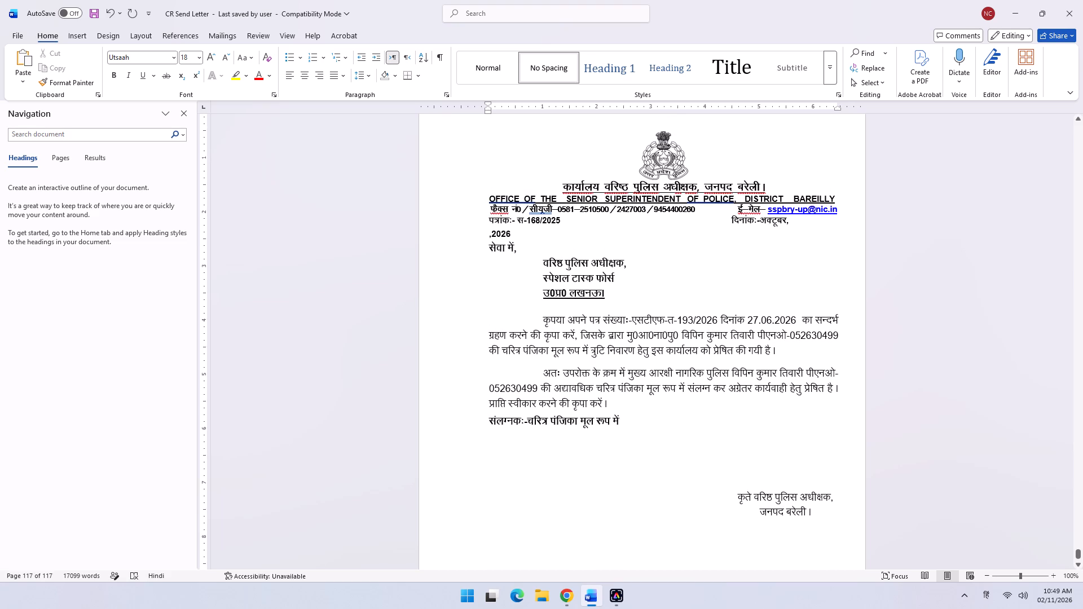
{"action": "key", "text": "Right"}
{"action": "key", "text": "Right"}
{"action": "key", "text": "Right"}
{"action": "key", "text": "Right"}
{"action": "key", "text": "Right"}
{"action": "key", "text": "Right"}
{"action": "key", "text": "Right"}
{"action": "key", "text": "Right"}
{"action": "key", "text": "Left"}
{"action": "key", "text": "Left"}
{"action": "key", "text": "Right"}
{"action": "key", "text": "Left"}
{"action": "key", "text": "Left"}
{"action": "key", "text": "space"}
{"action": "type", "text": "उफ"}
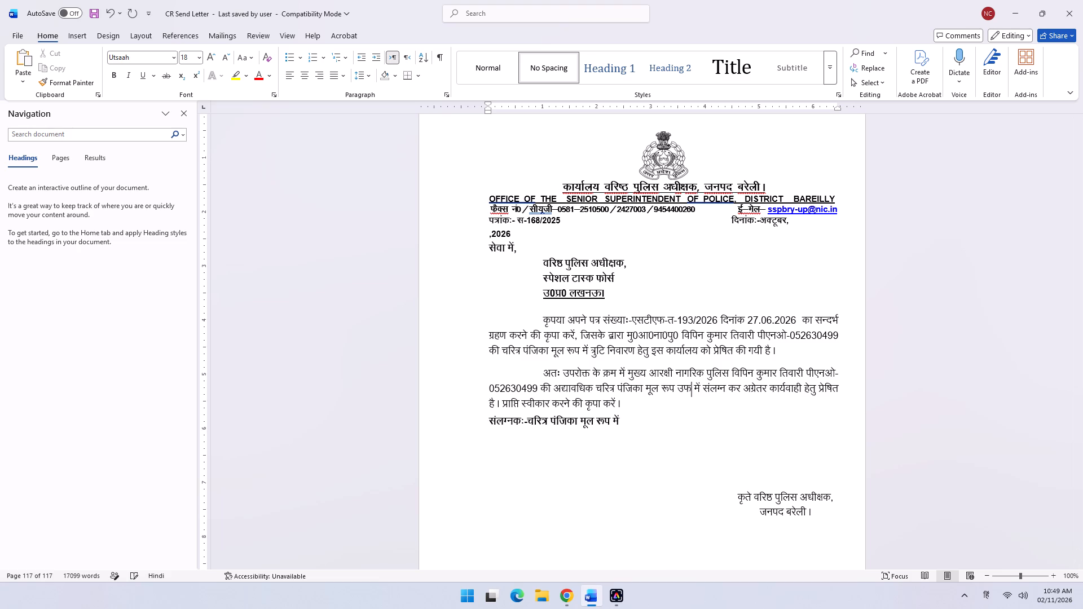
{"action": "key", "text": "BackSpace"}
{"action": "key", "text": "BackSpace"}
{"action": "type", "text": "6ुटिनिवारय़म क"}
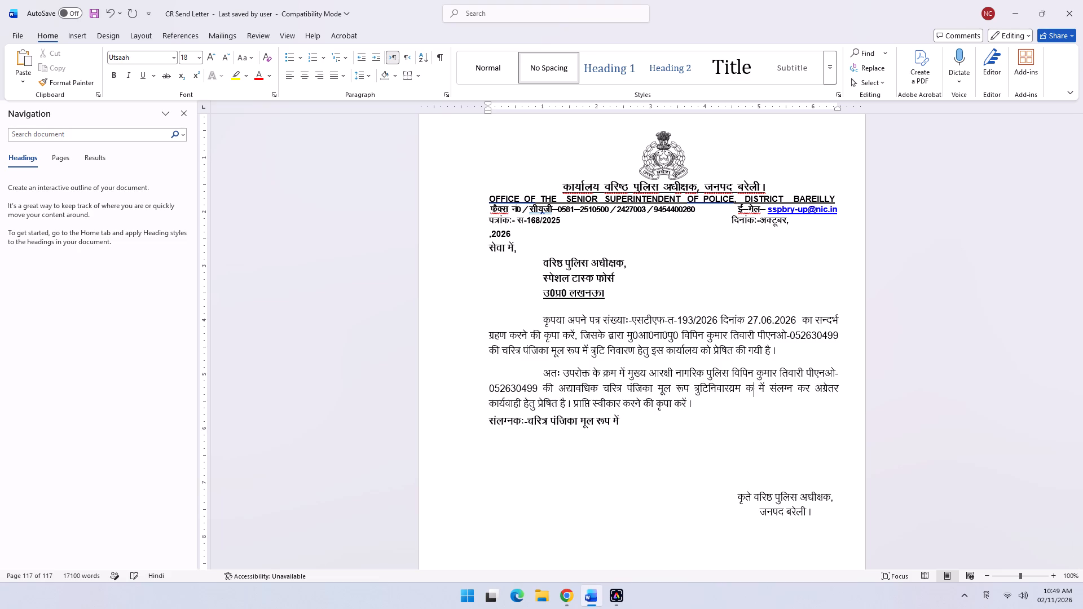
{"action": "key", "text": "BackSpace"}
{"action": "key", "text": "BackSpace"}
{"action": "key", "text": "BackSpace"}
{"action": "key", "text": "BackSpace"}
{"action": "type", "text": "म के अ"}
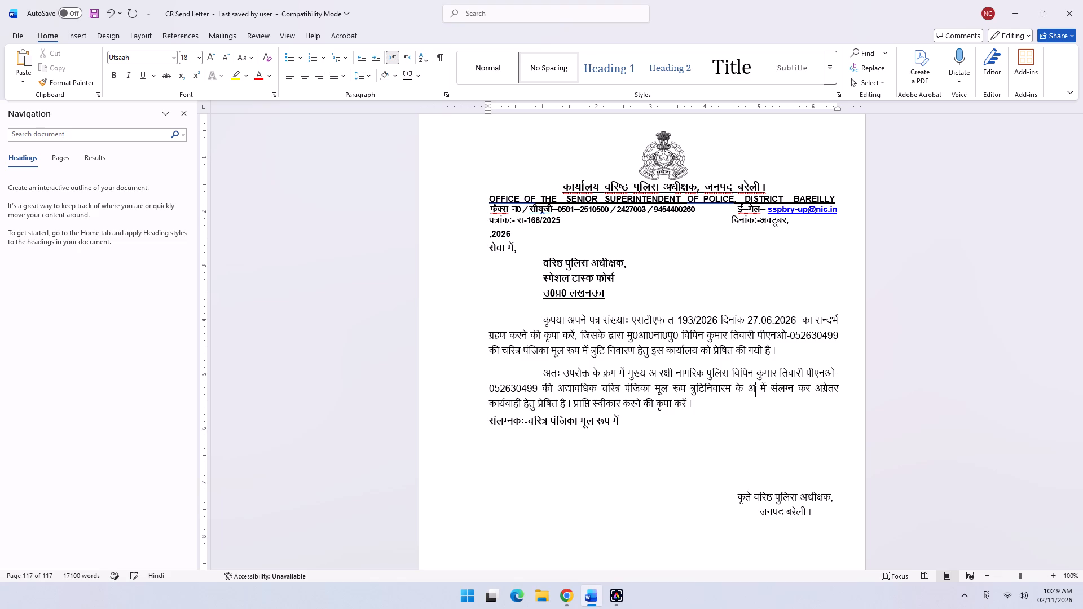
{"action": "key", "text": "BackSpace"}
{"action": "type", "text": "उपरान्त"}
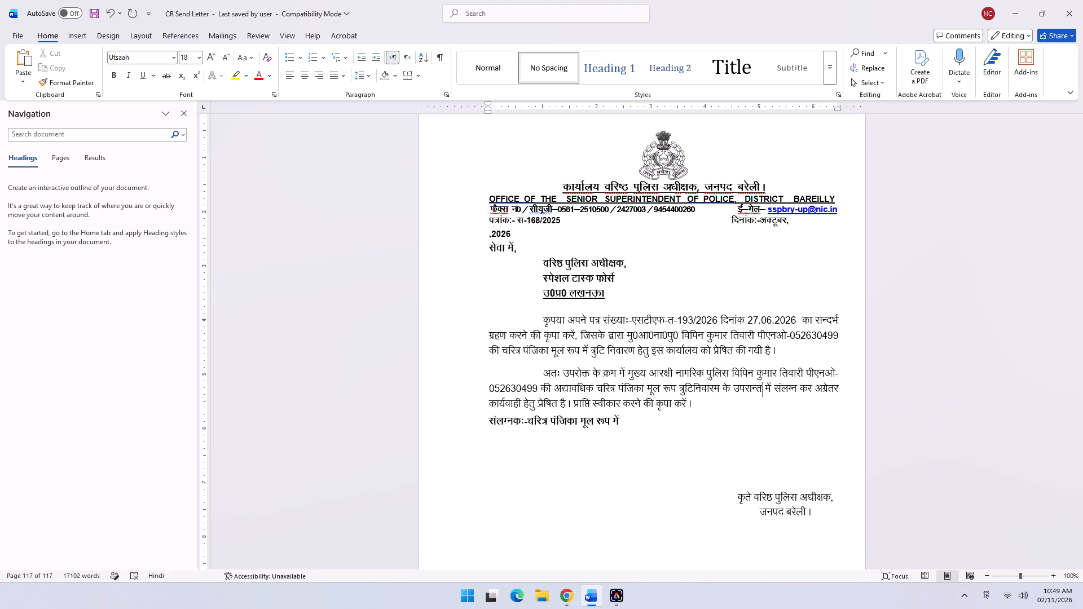
Move the word में from after the inserted phrase to directly after रूप, keeping the spacing before संलग्न.
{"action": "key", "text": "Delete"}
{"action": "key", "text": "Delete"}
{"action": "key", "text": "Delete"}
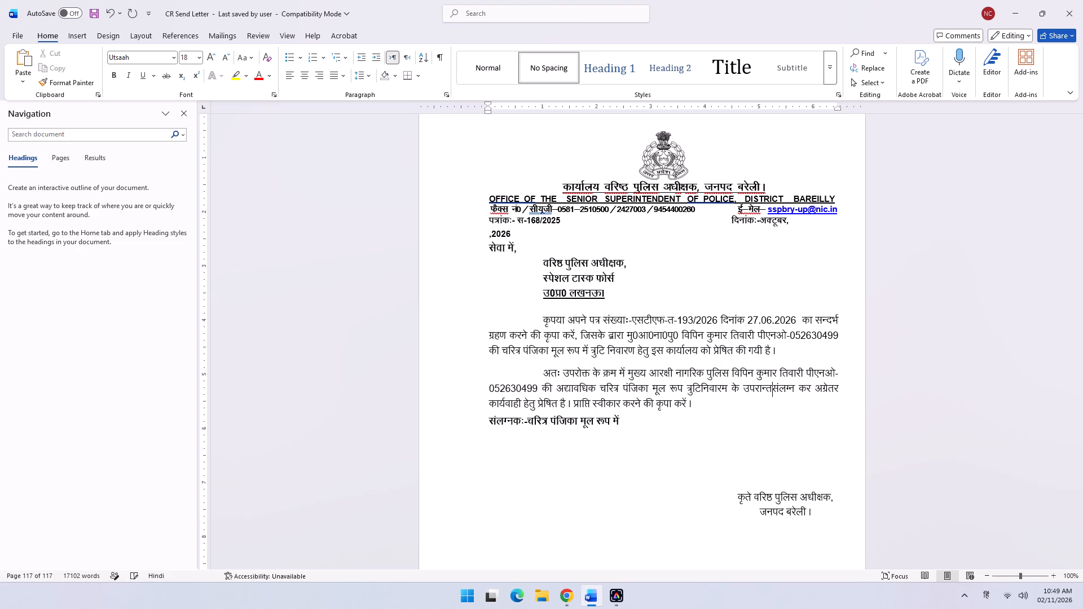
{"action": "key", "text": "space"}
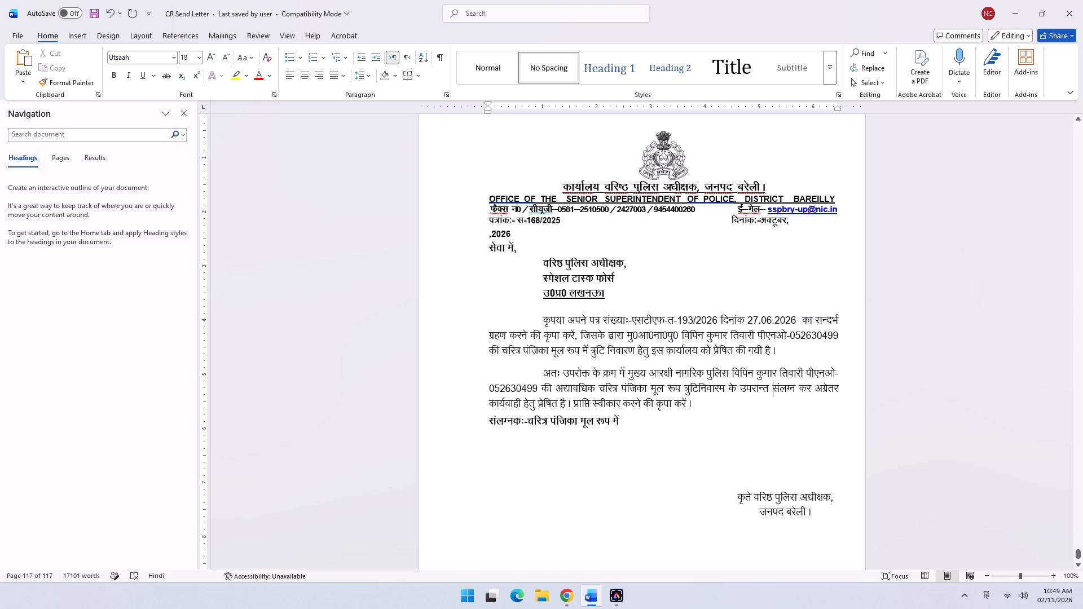
{"action": "left_click", "coordinate": [683, 386]}
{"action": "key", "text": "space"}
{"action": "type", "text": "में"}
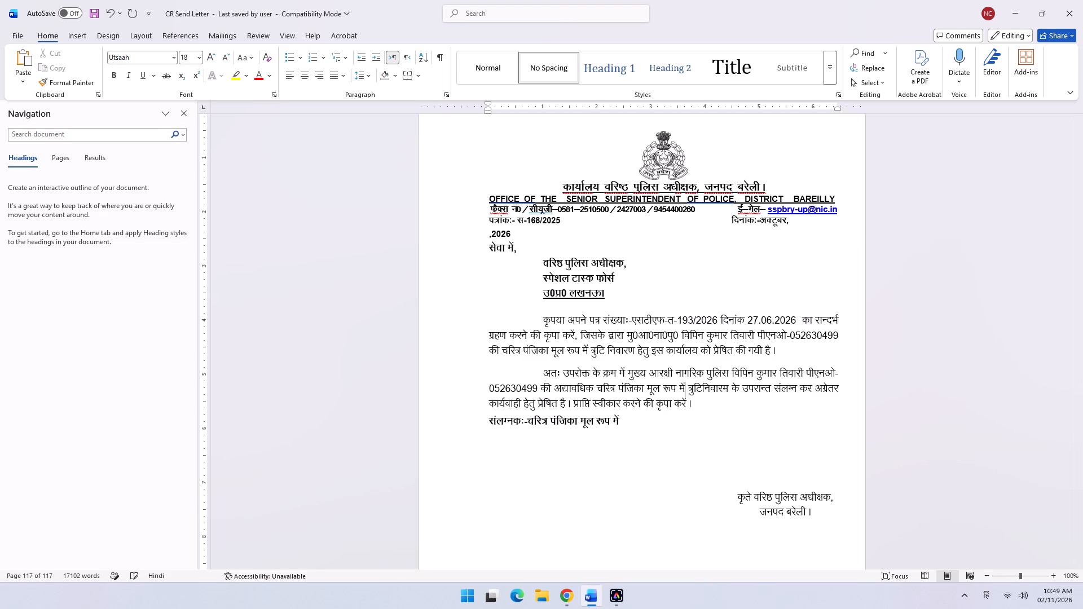
{"action": "left_click_drag", "start_coordinate": [532, 310], "coordinate": [854, 443]}
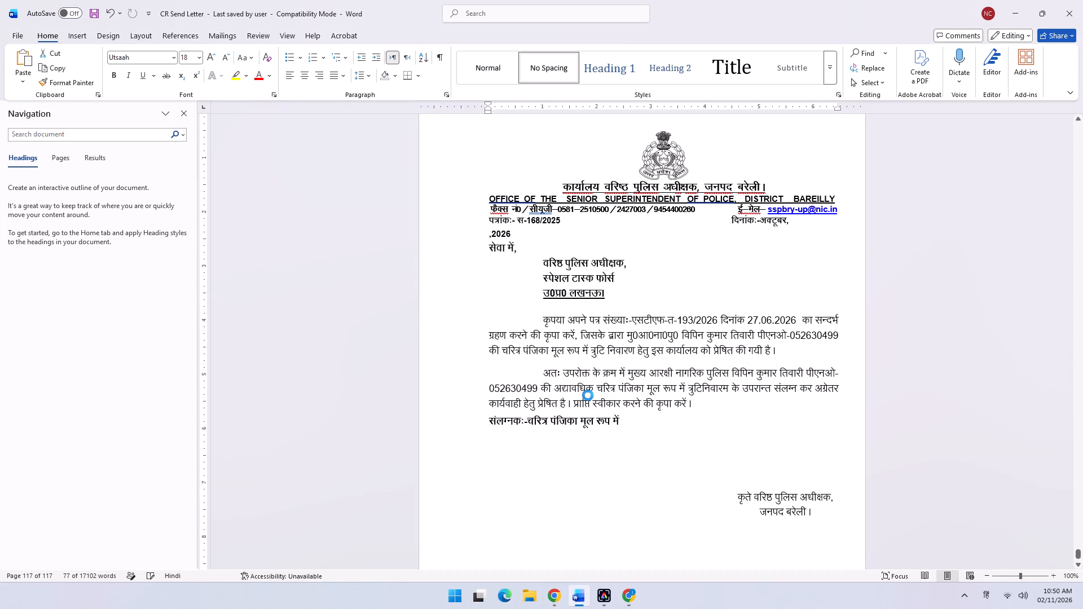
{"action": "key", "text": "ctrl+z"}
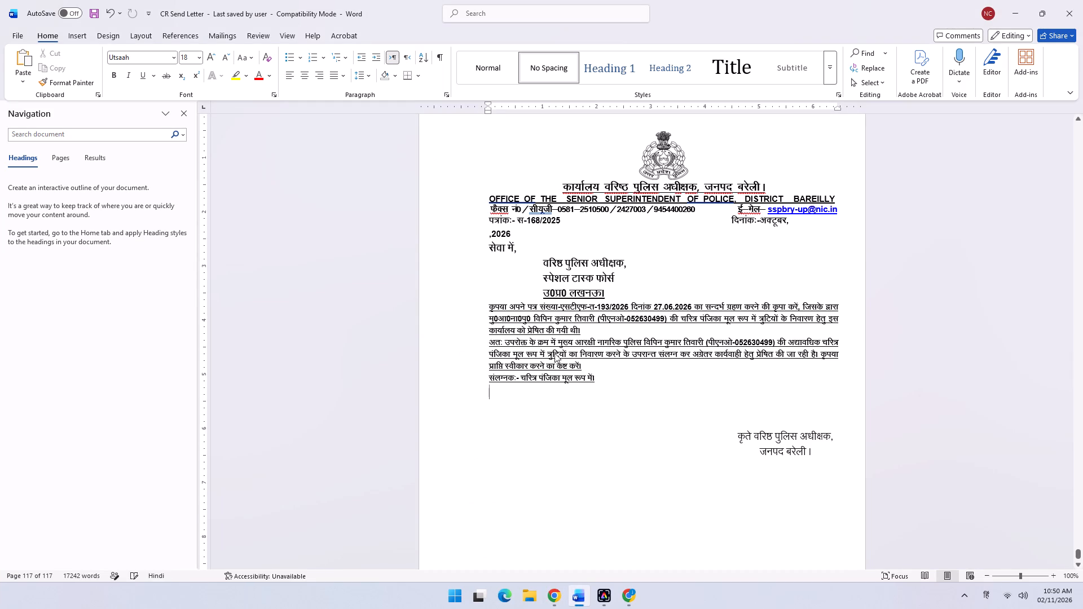
Add a line below the उ0प्र0 लखनऊ address line and paste the corrected letter text there as text only.
{"action": "left_click", "coordinate": [611, 297]}
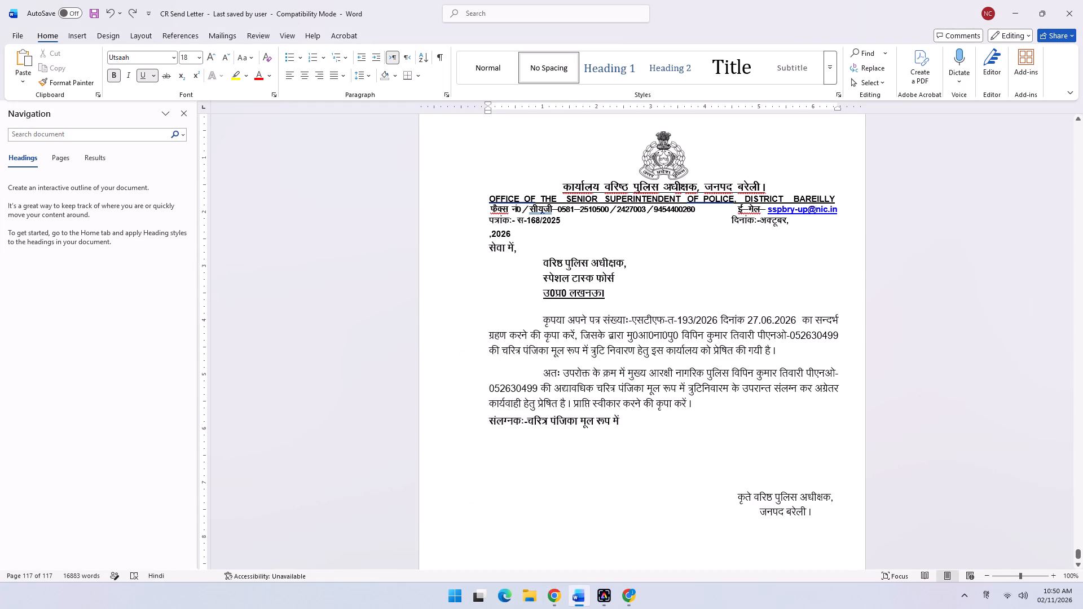
{"action": "key", "text": "Return"}
{"action": "key", "text": "ctrl+v"}
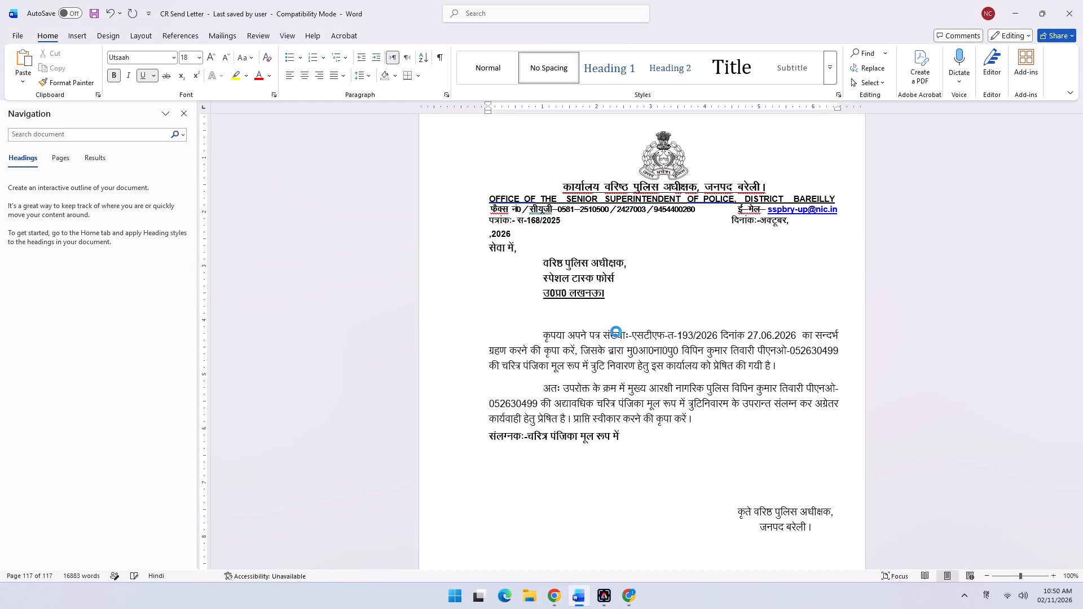
{"action": "key", "text": "ctrl+z"}
{"action": "right_click", "coordinate": [523, 308]}
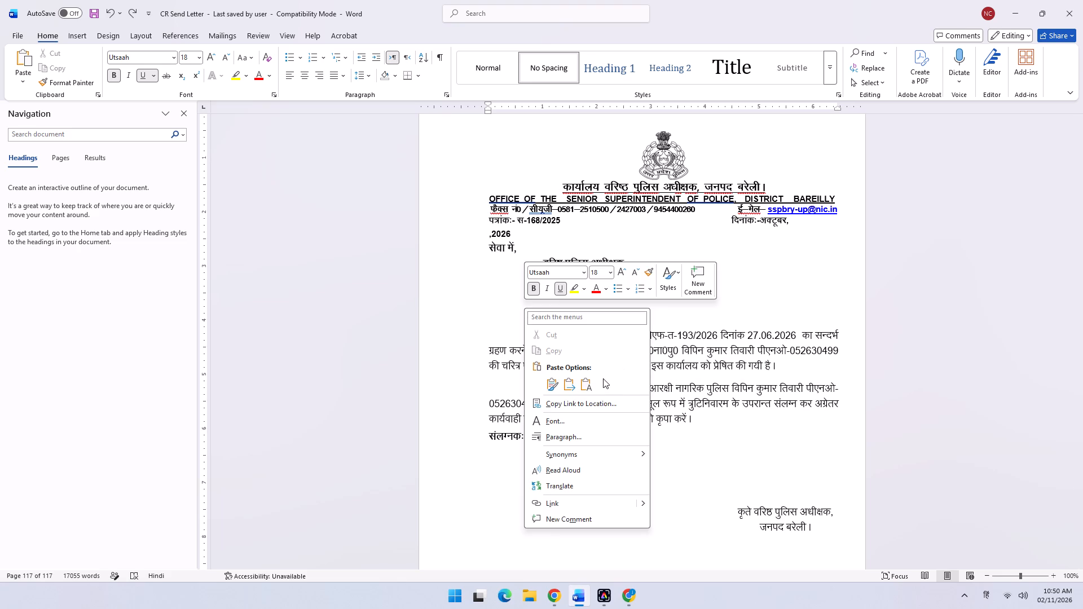
{"action": "left_click", "coordinate": [592, 382]}
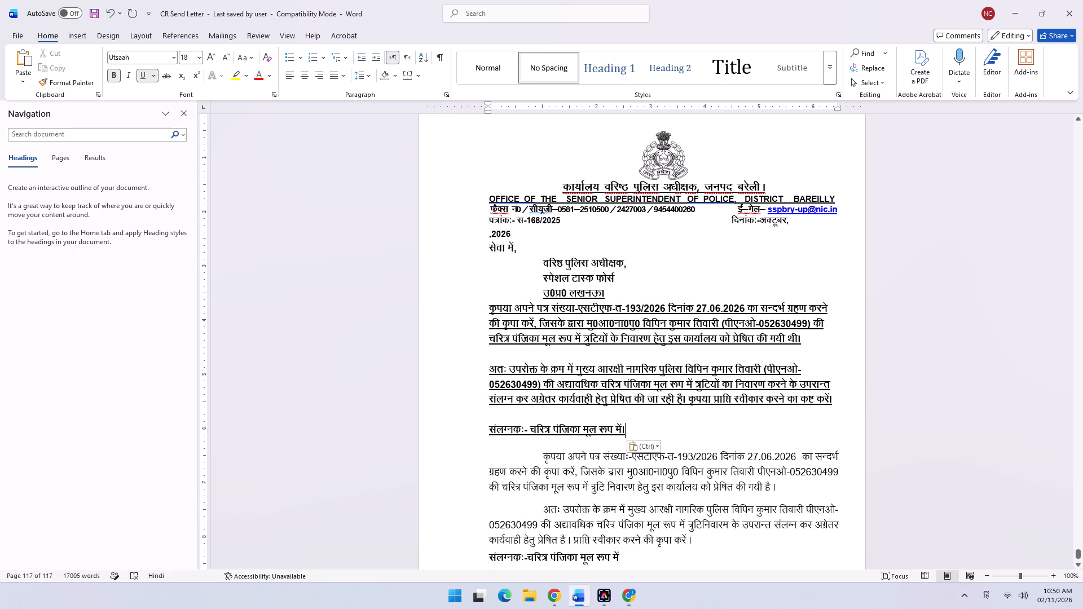
Remove bold and underline from the उ0प्र0 लखनऊ line through the second pasted paragraph, and justify that text.
{"action": "left_click_drag", "start_coordinate": [483, 301], "coordinate": [763, 426]}
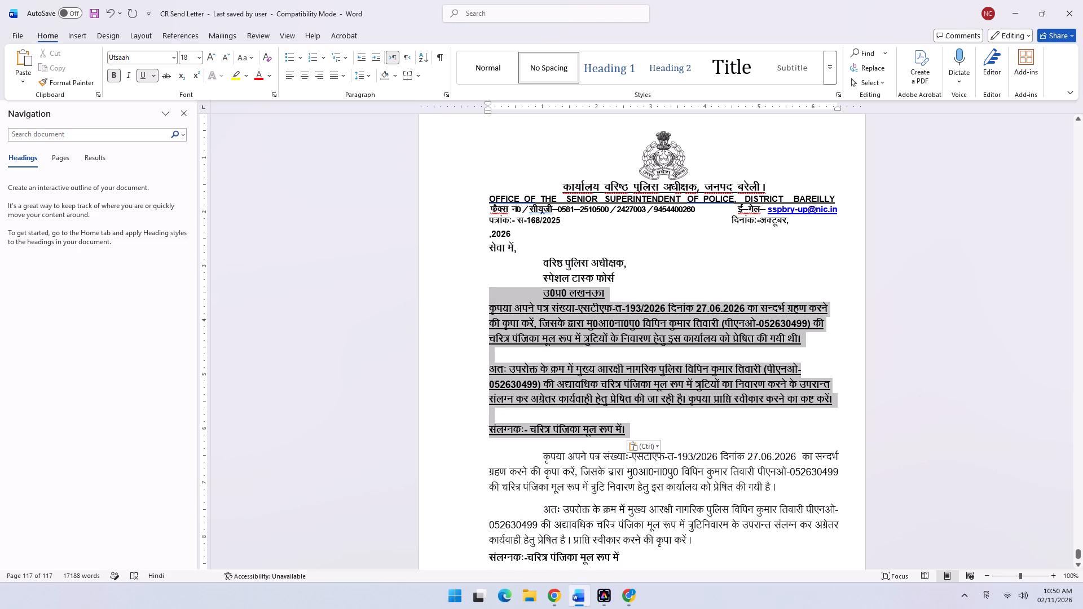
{"action": "left_click_drag", "start_coordinate": [763, 426], "coordinate": [848, 408]}
{"action": "key", "text": "ctrl+b"}
{"action": "key", "text": "ctrl+u"}
{"action": "key", "text": "ctrl+j"}
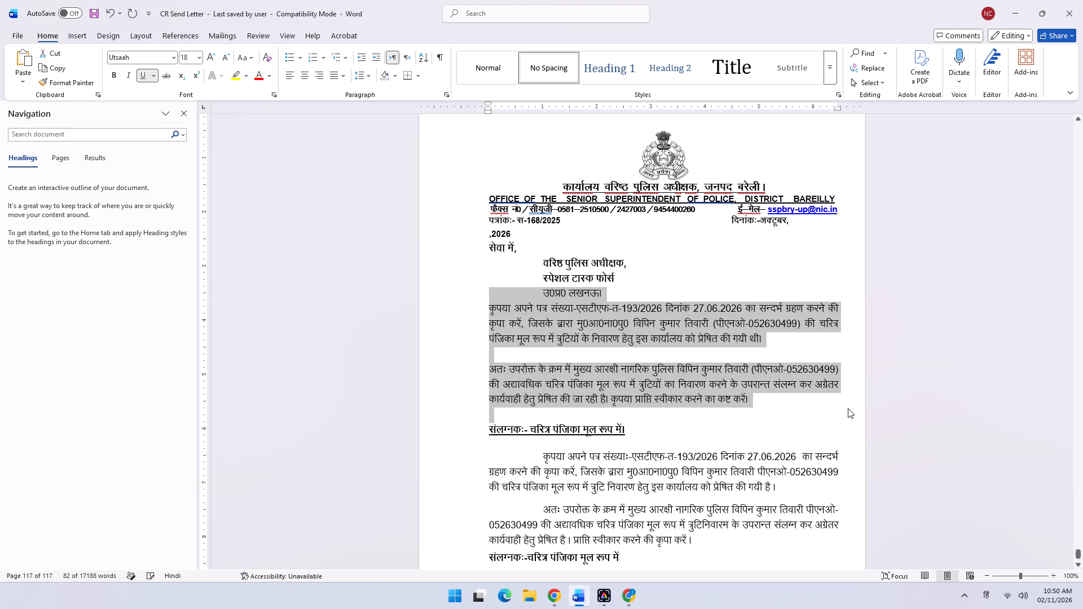
Remove the underline from the pasted संलग्नक enclosure line.
{"action": "left_click_drag", "start_coordinate": [634, 425], "coordinate": [513, 426]}
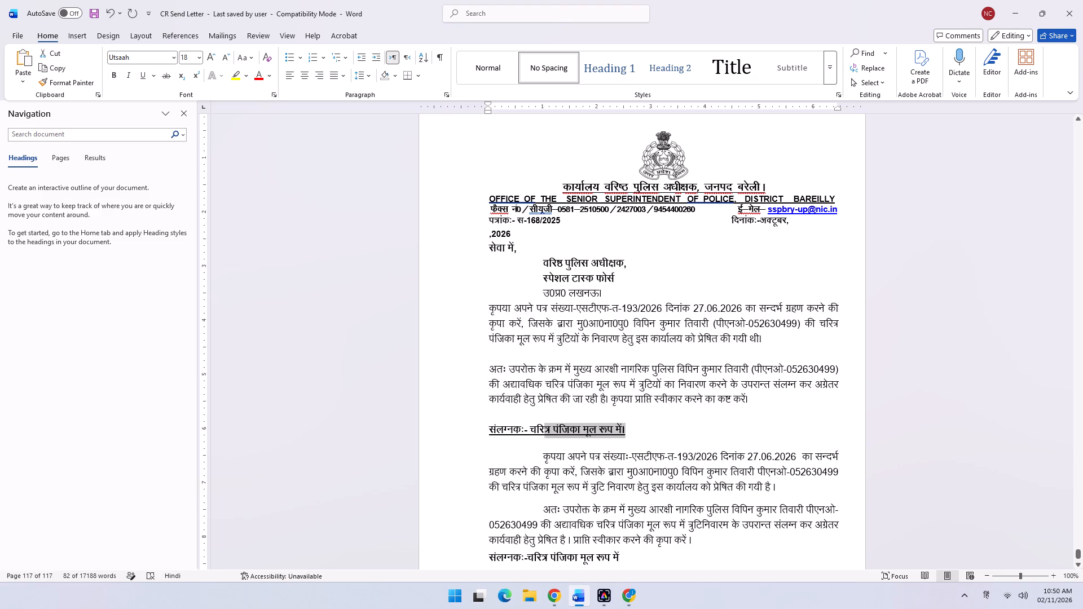
{"action": "left_click_drag", "start_coordinate": [513, 426], "coordinate": [452, 421]}
{"action": "key", "text": "ctrl+u"}
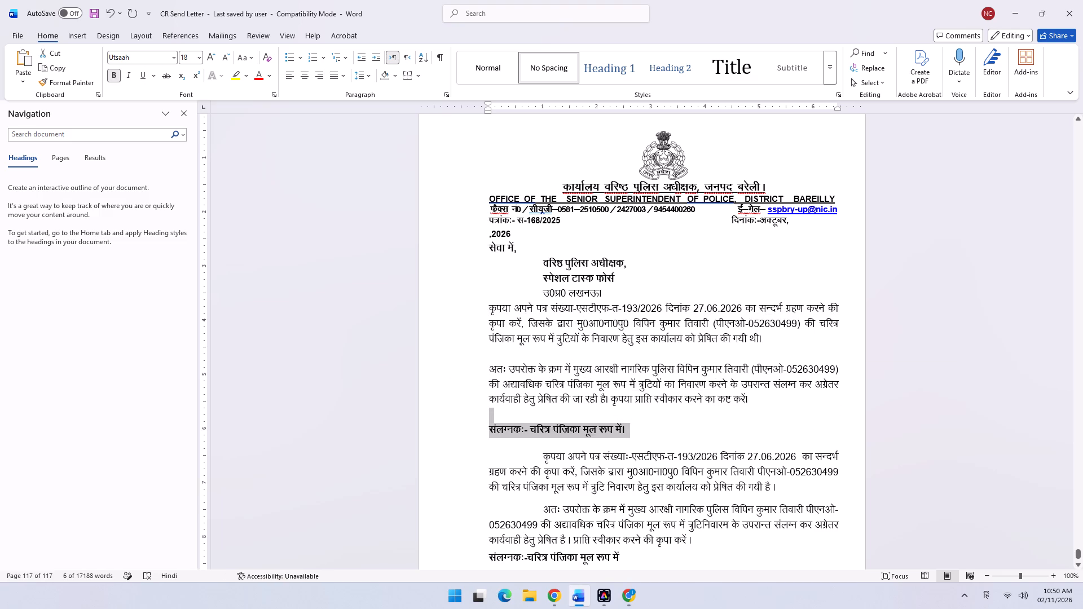
Delete the old two-paragraph letter body and its old enclosure line below the new संलग्नक line.
{"action": "left_click", "coordinate": [536, 464]}
{"action": "left_click_drag", "start_coordinate": [534, 451], "coordinate": [644, 482]}
{"action": "key", "text": "Delete"}
{"action": "scroll", "coordinate": [606, 398], "scroll_direction": "up", "scroll_amount": 4}
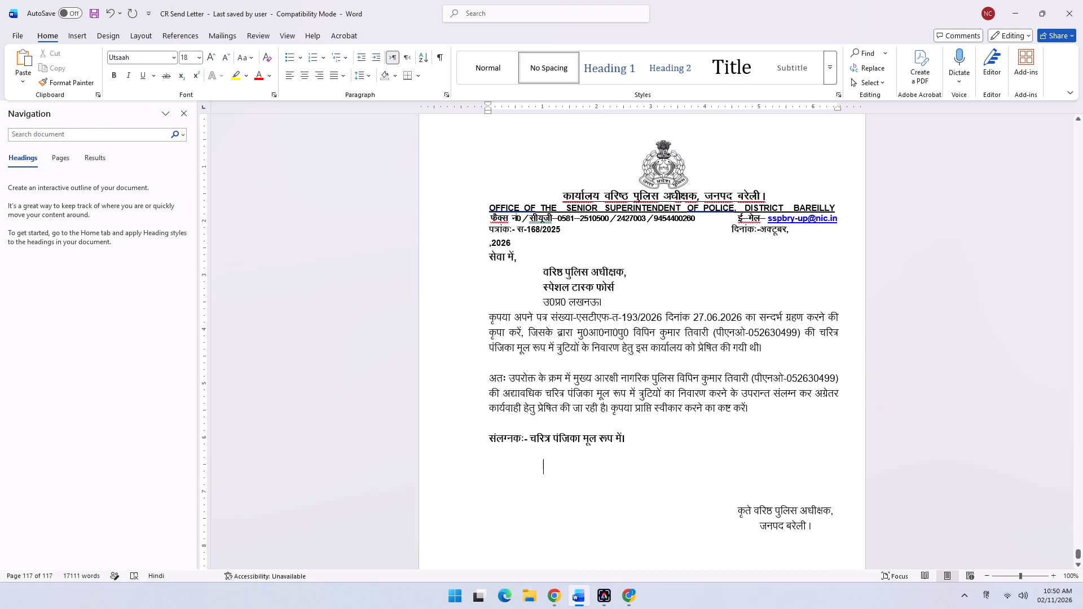
Indent the first body paragraph by two tabs and the second body paragraph by one tab.
{"action": "left_click", "coordinate": [485, 321]}
{"action": "key", "text": "Tab"}
{"action": "key", "text": "Tab"}
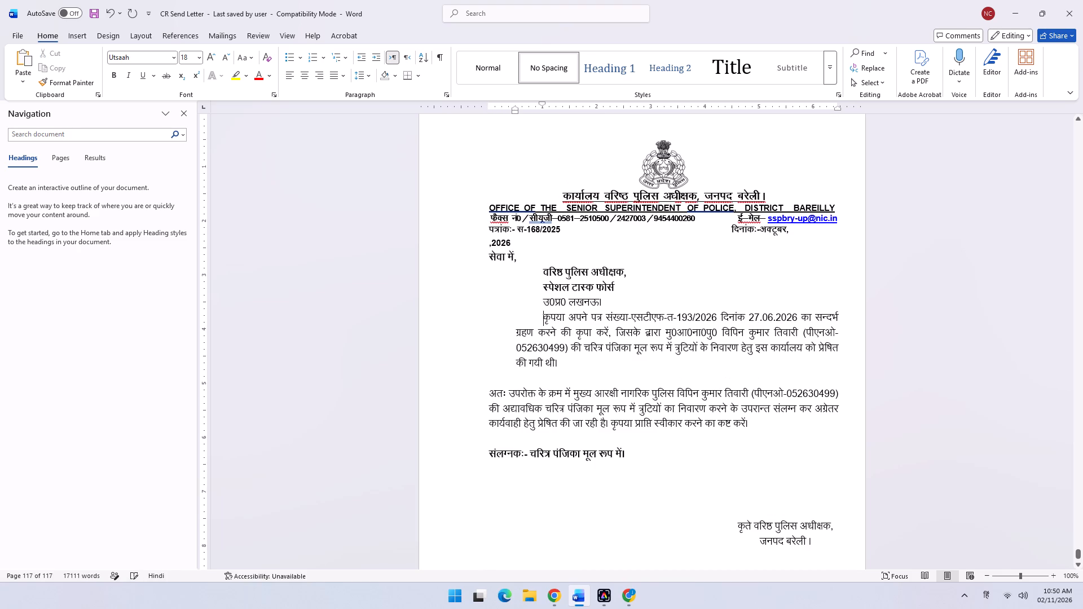
{"action": "left_click", "coordinate": [488, 398]}
{"action": "key", "text": "Tab"}
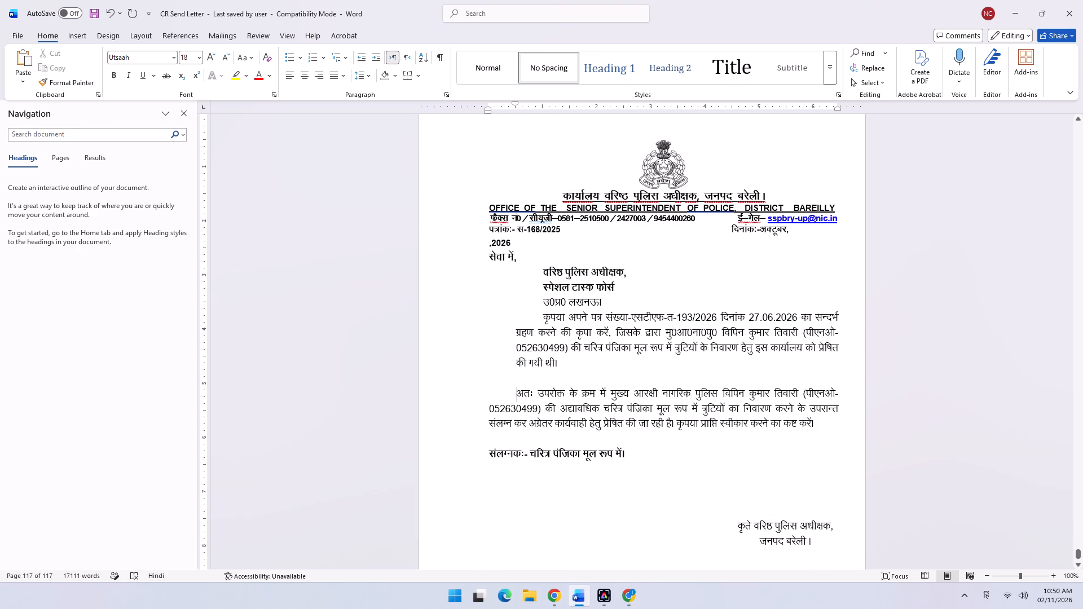
Bring the wrapped lines of the first body paragraph back to the left margin, keeping its first line indented 1 inch.
{"action": "left_click_drag", "start_coordinate": [514, 325], "coordinate": [527, 361]}
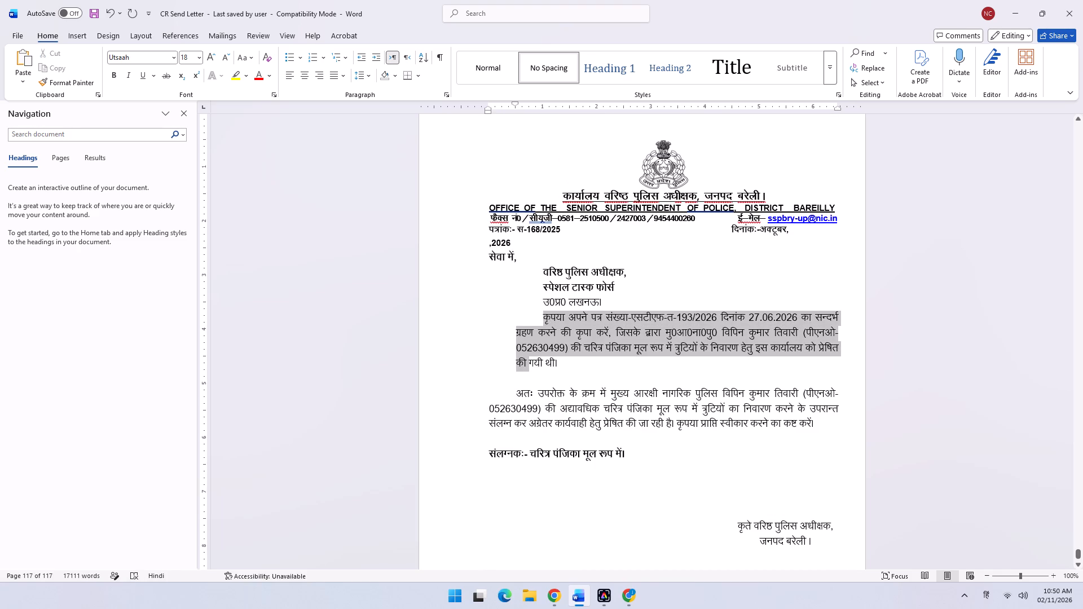
{"action": "left_click_drag", "start_coordinate": [527, 361], "coordinate": [528, 363]}
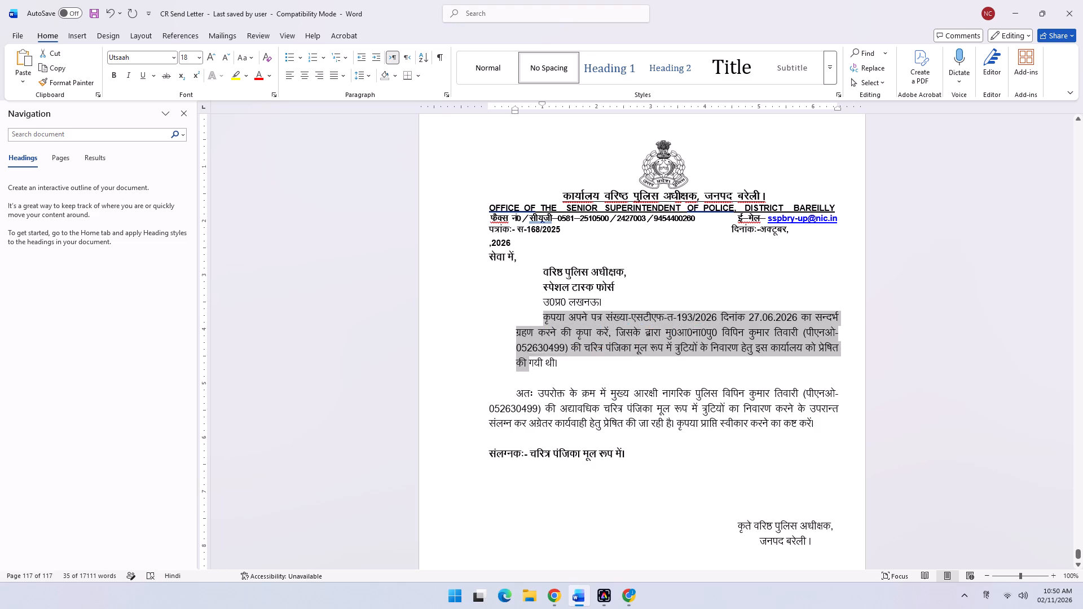
{"action": "left_click_drag", "start_coordinate": [513, 109], "coordinate": [510, 111]}
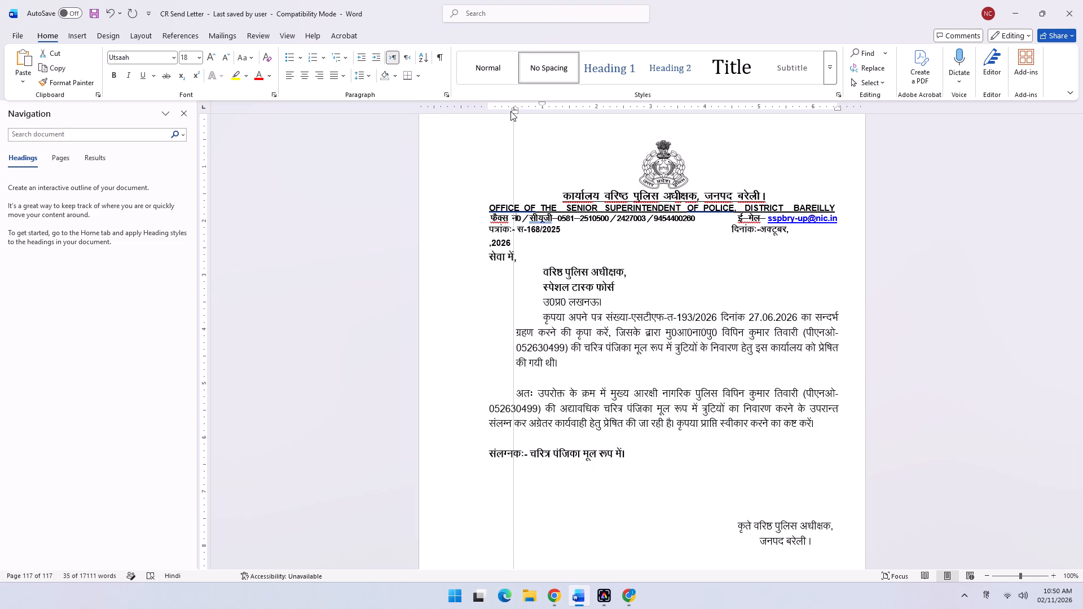
{"action": "left_click_drag", "start_coordinate": [510, 111], "coordinate": [503, 114]}
{"action": "left_click_drag", "start_coordinate": [515, 109], "coordinate": [490, 116]}
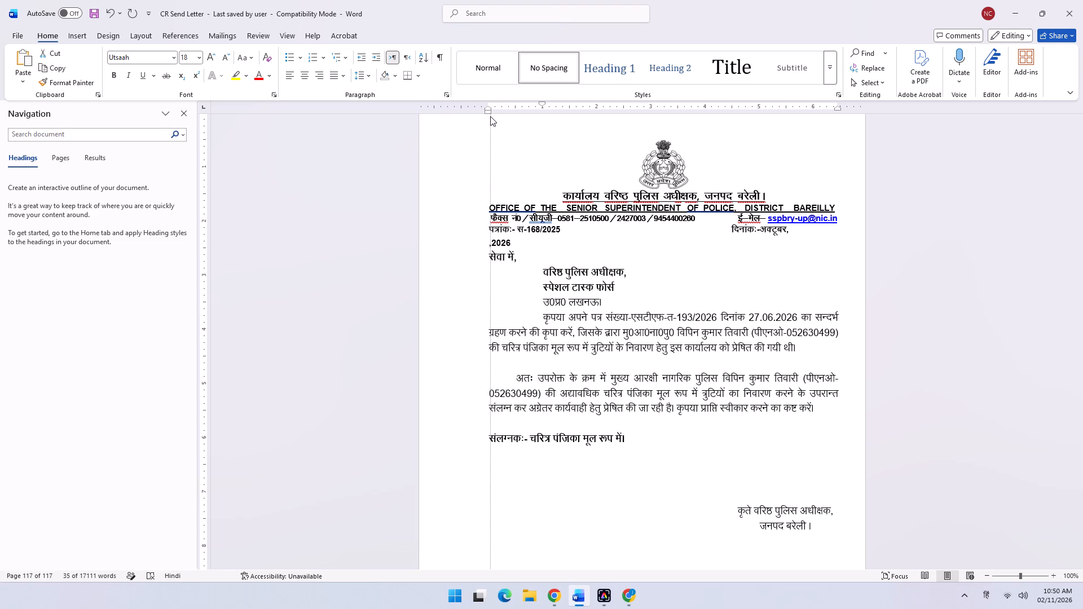
{"action": "left_click_drag", "start_coordinate": [490, 116], "coordinate": [489, 117]}
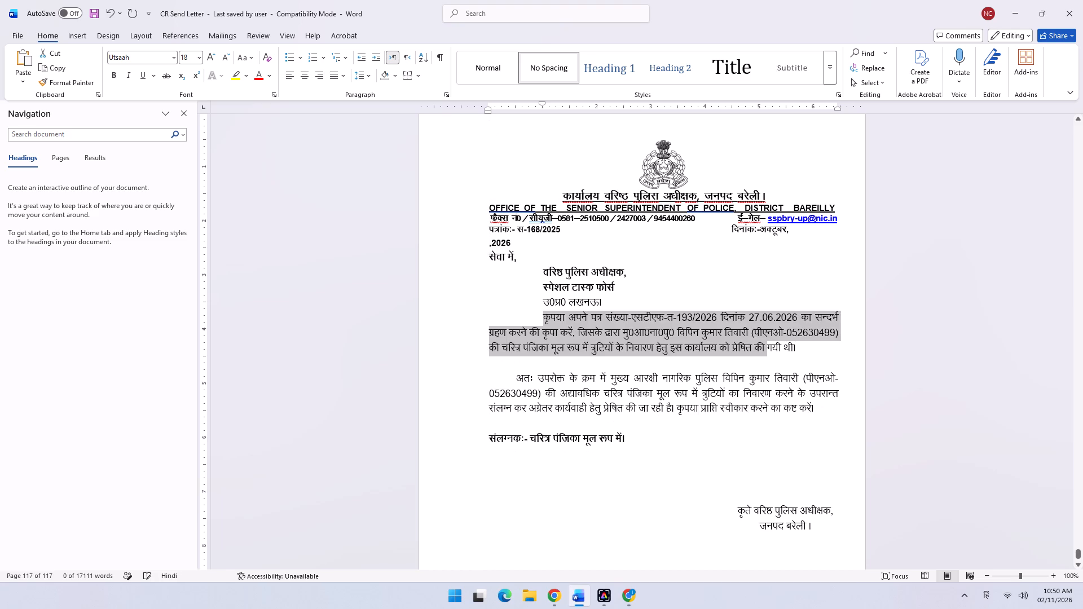
{"action": "left_click", "coordinate": [641, 435]}
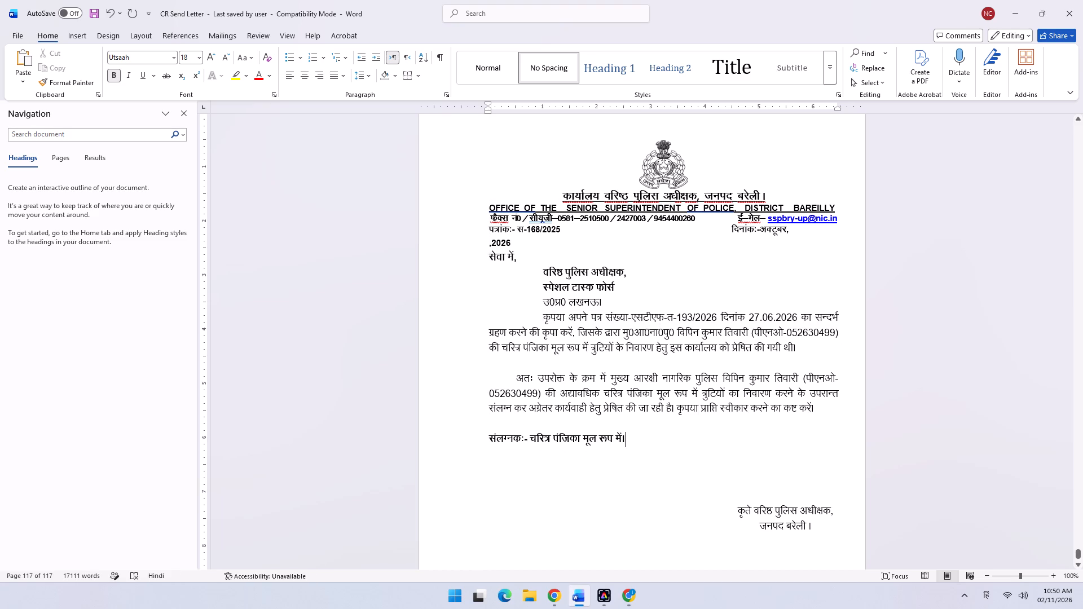
Indent the second body paragraph's first line to 1 inch and bring its wrapped lines back to the left margin.
{"action": "left_click", "coordinate": [503, 377]}
{"action": "key", "text": "Tab"}
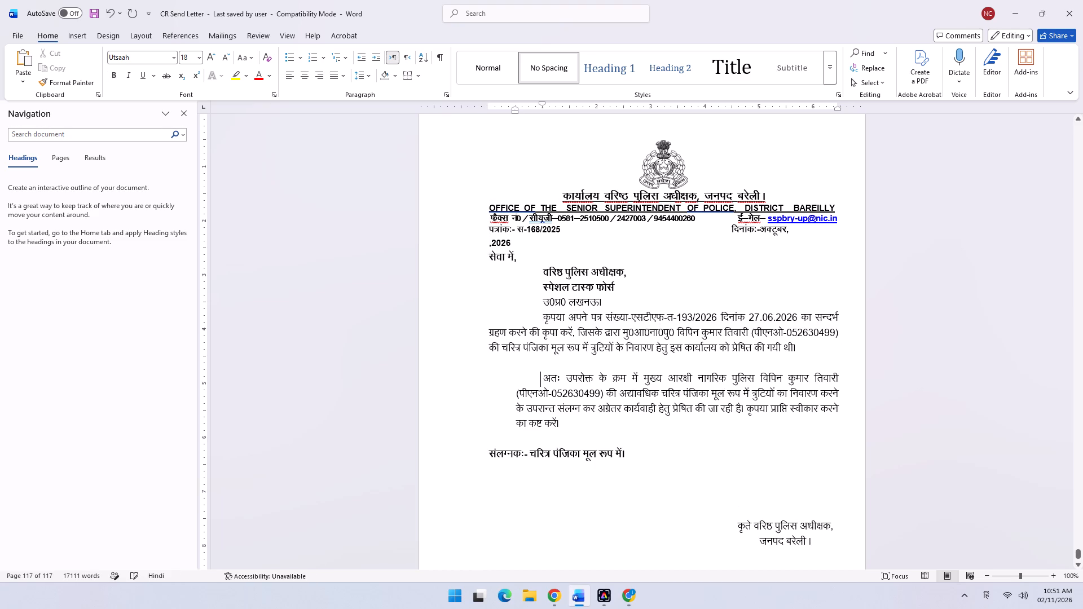
{"action": "left_click_drag", "start_coordinate": [514, 390], "coordinate": [535, 421]}
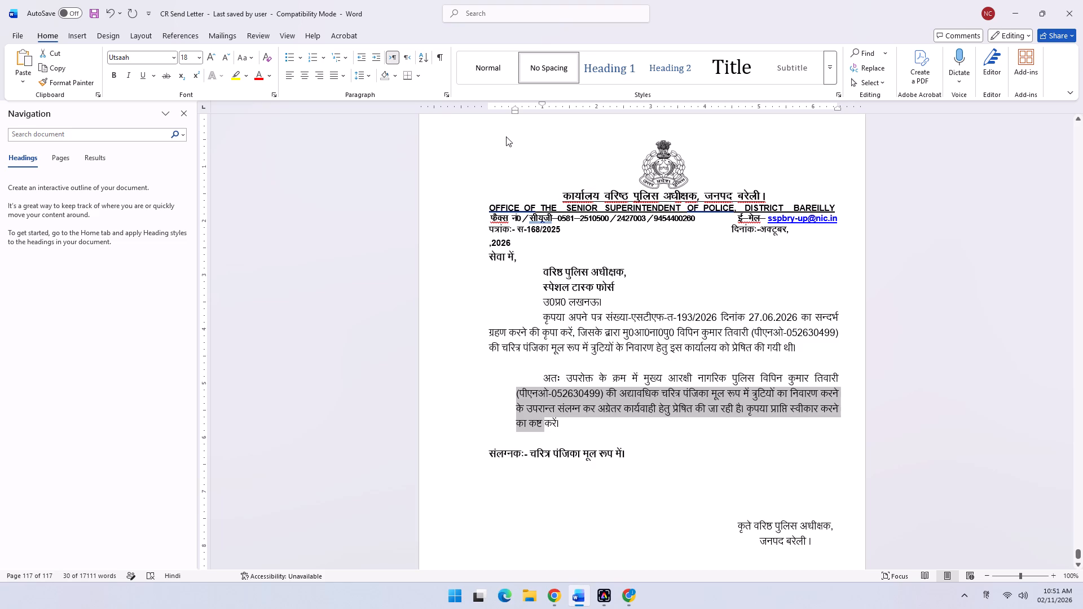
{"action": "left_click_drag", "start_coordinate": [514, 107], "coordinate": [490, 113]}
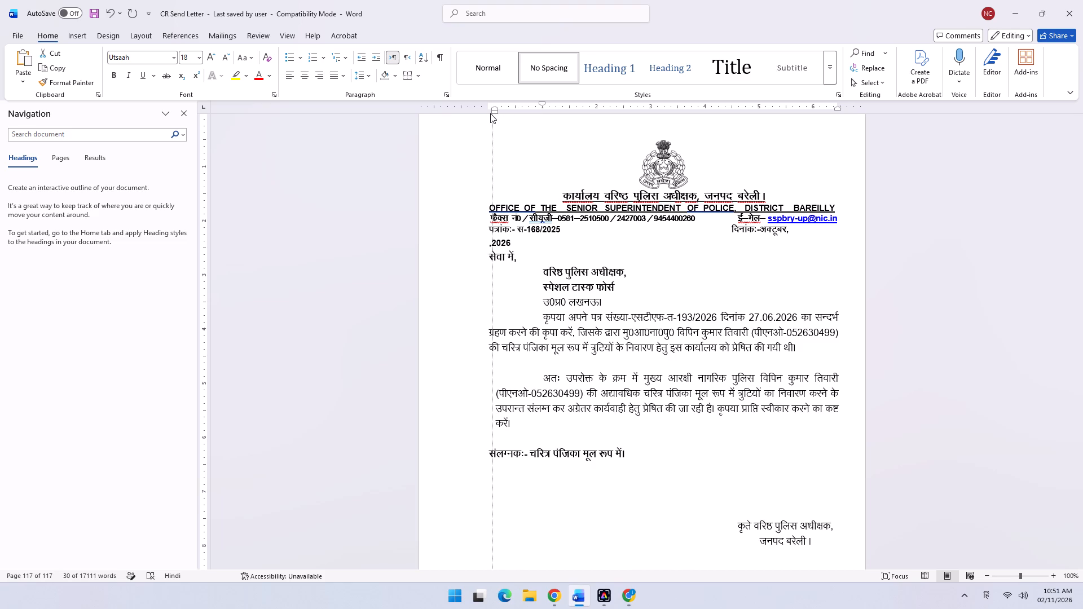
{"action": "left_click_drag", "start_coordinate": [490, 113], "coordinate": [487, 113]}
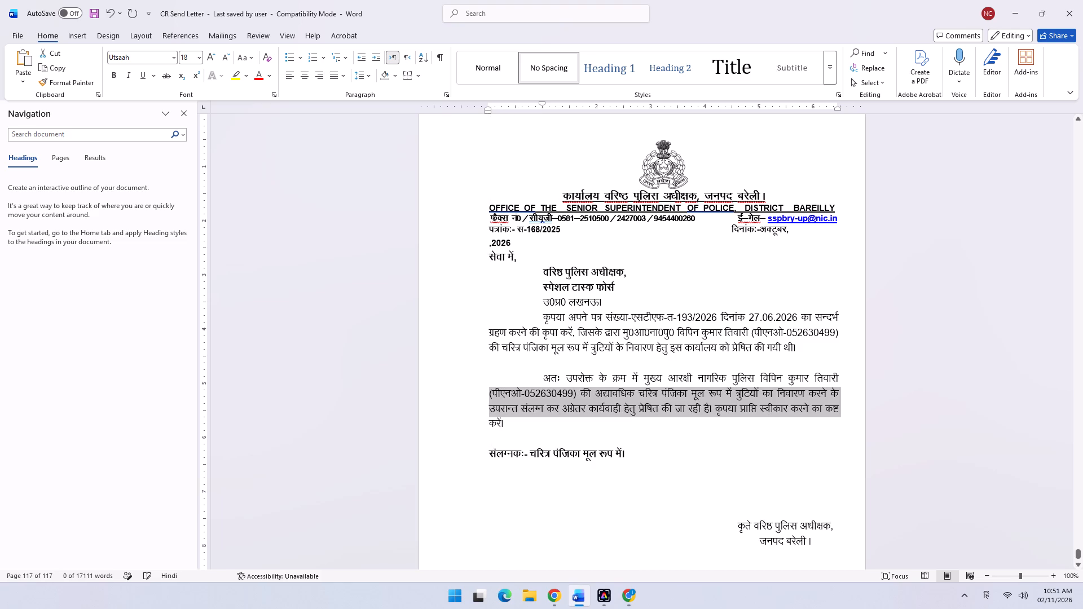
{"action": "left_click", "coordinate": [664, 454]}
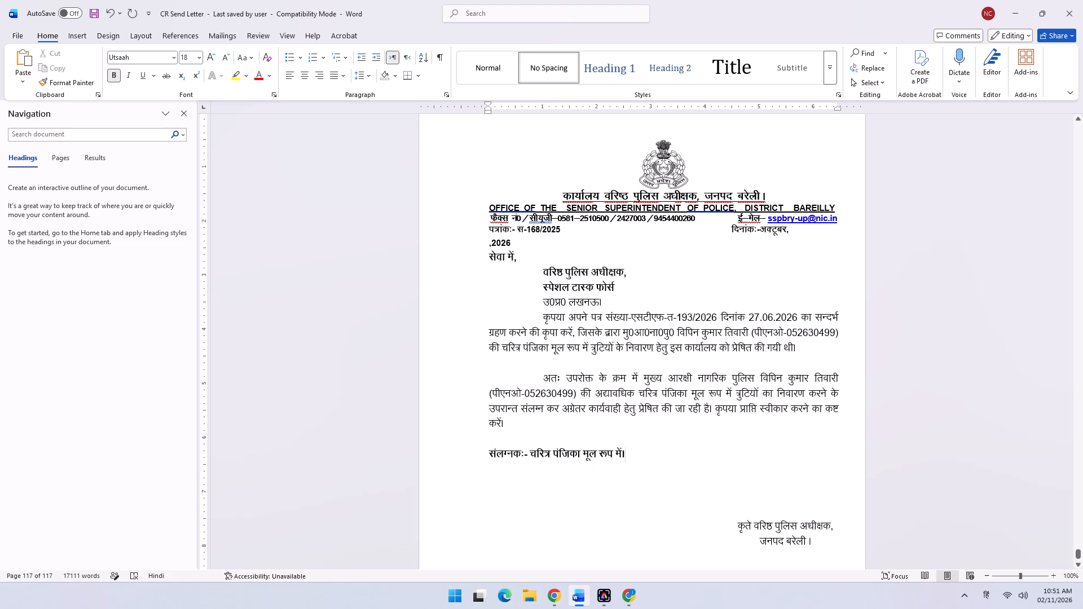
Change का कष्ट to की कृपा before करें in the closing sentence of the second body paragraph.
{"action": "left_click", "coordinate": [848, 411]}
{"action": "key", "text": "Left"}
{"action": "key", "text": "BackSpace"}
{"action": "key", "text": "BackSpace"}
{"action": "key", "text": "BackSpace"}
{"action": "key", "text": "BackSpace"}
{"action": "key", "text": "BackSpace"}
{"action": "key", "text": "BackSpace"}
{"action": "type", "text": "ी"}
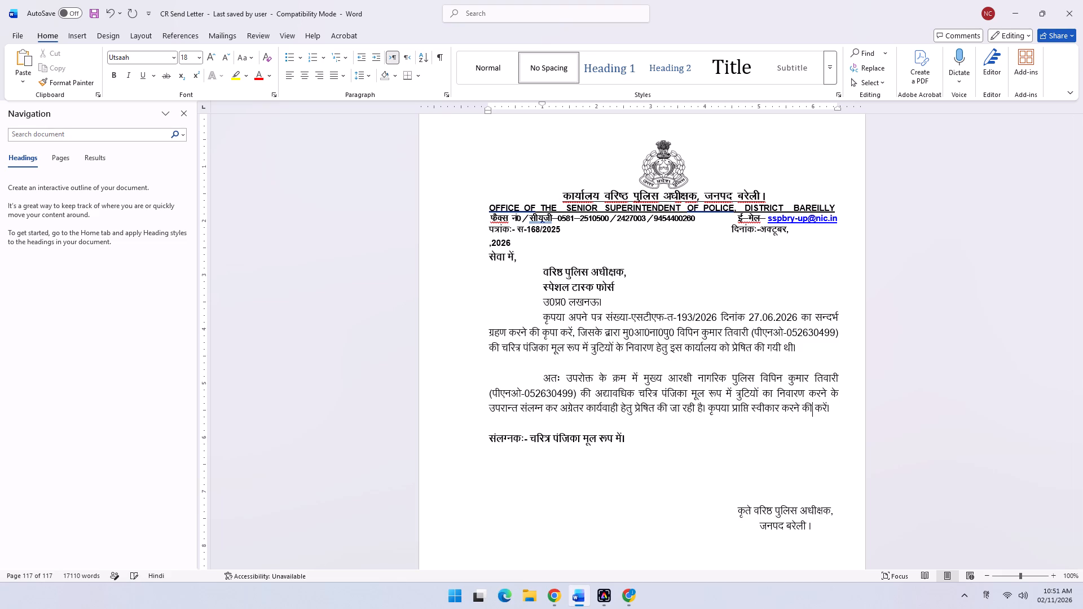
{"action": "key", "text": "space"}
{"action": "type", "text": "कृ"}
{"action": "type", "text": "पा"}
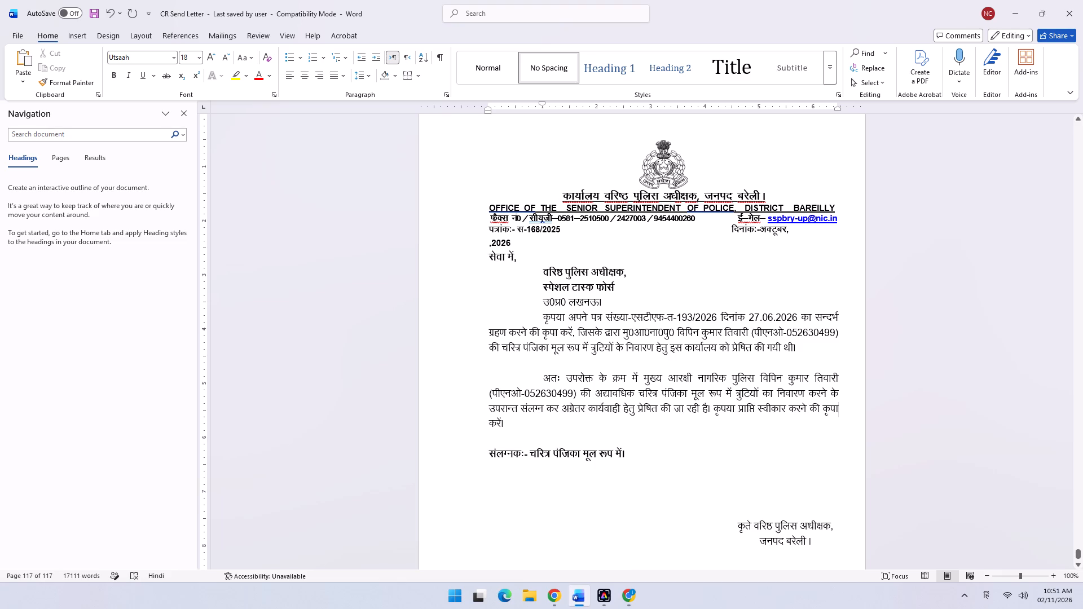
Delete one blank line between the संलग्नक line and the signature block.
{"action": "left_click", "coordinate": [747, 478]}
{"action": "key", "text": "Delete"}
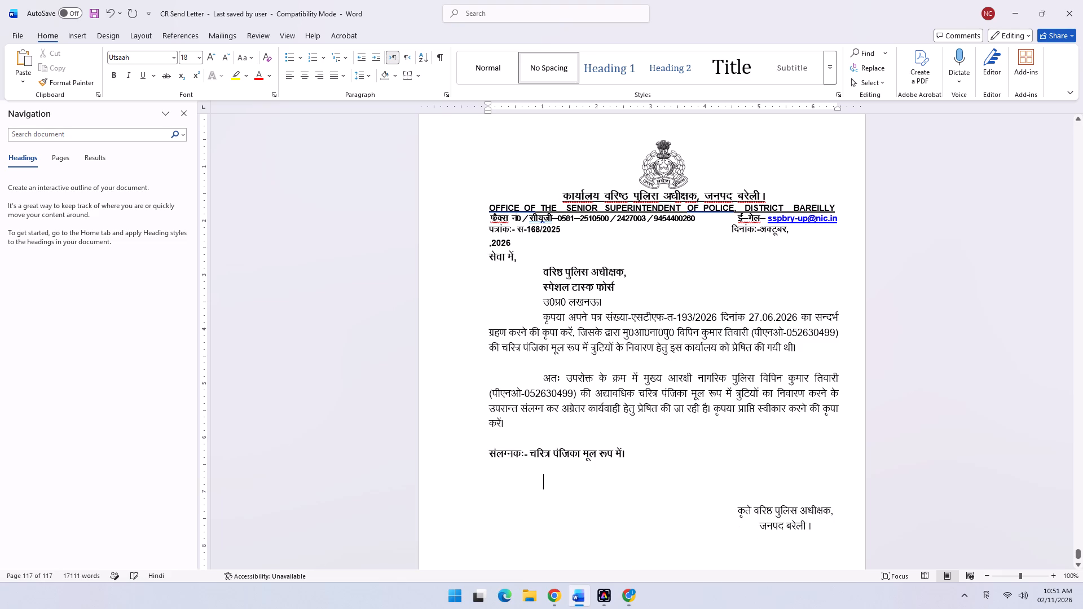
Make the two-line signature block (कृते वरिष्ठ पुलिस अधीक्षक, जनपद बरेली) bold.
{"action": "left_click_drag", "start_coordinate": [732, 506], "coordinate": [861, 538]}
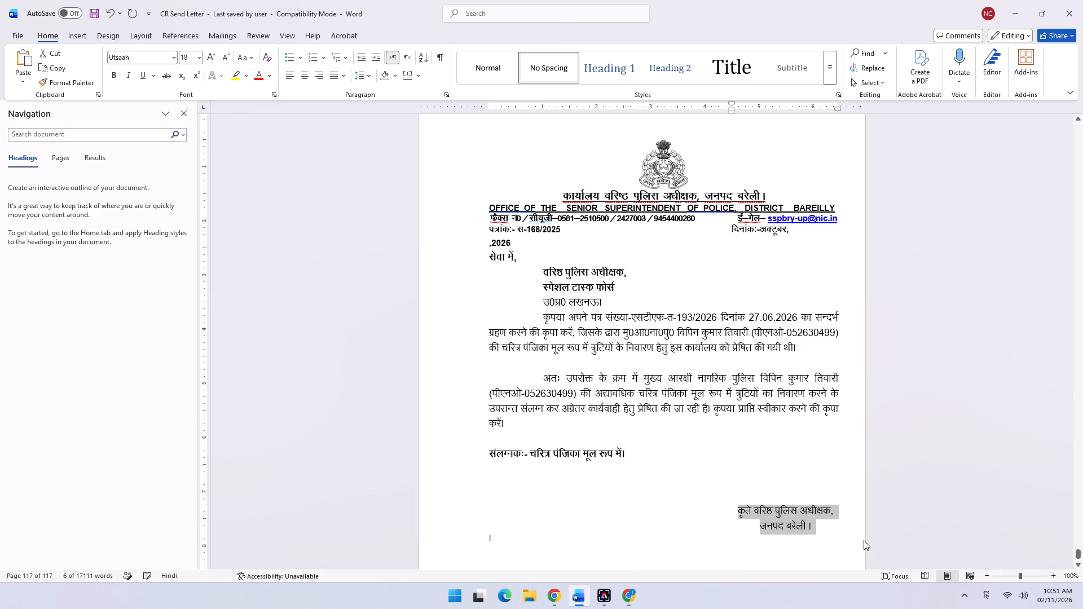
{"action": "key", "text": "ctrl+b"}
Delete one space before दिनांक in the reference line to pull the year 2026 up onto the same line.
{"action": "scroll", "coordinate": [864, 540], "scroll_direction": "up", "scroll_amount": 1}
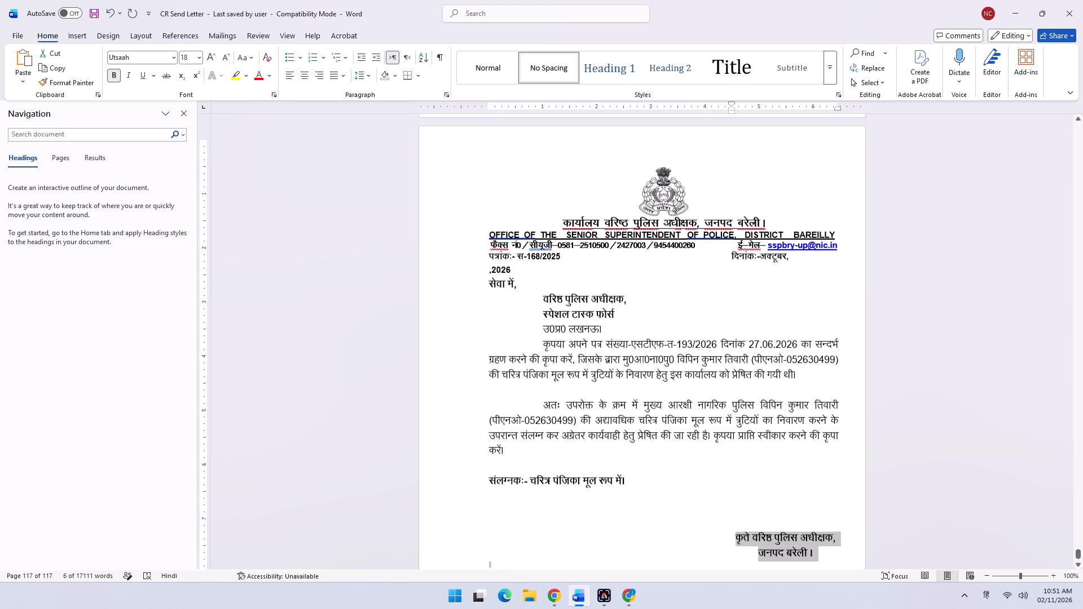
{"action": "left_click", "coordinate": [731, 254]}
{"action": "key", "text": "BackSpace"}
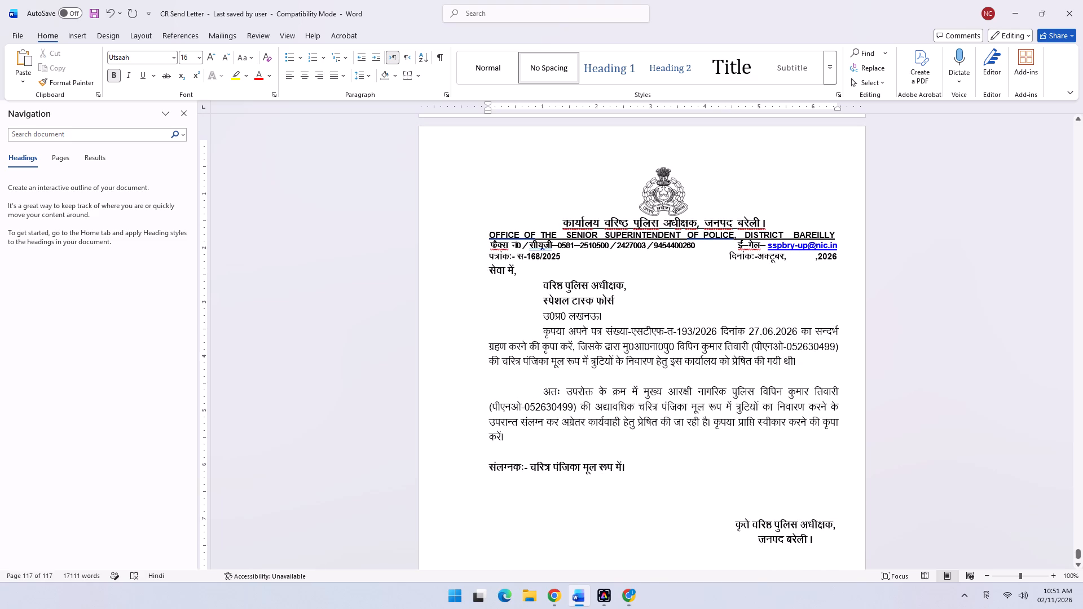
Set the print range to the current page only, and return to the letter without printing.
{"action": "left_click", "coordinate": [689, 458]}
{"action": "key", "text": "ctrl+p"}
{"action": "left_click", "coordinate": [155, 200]}
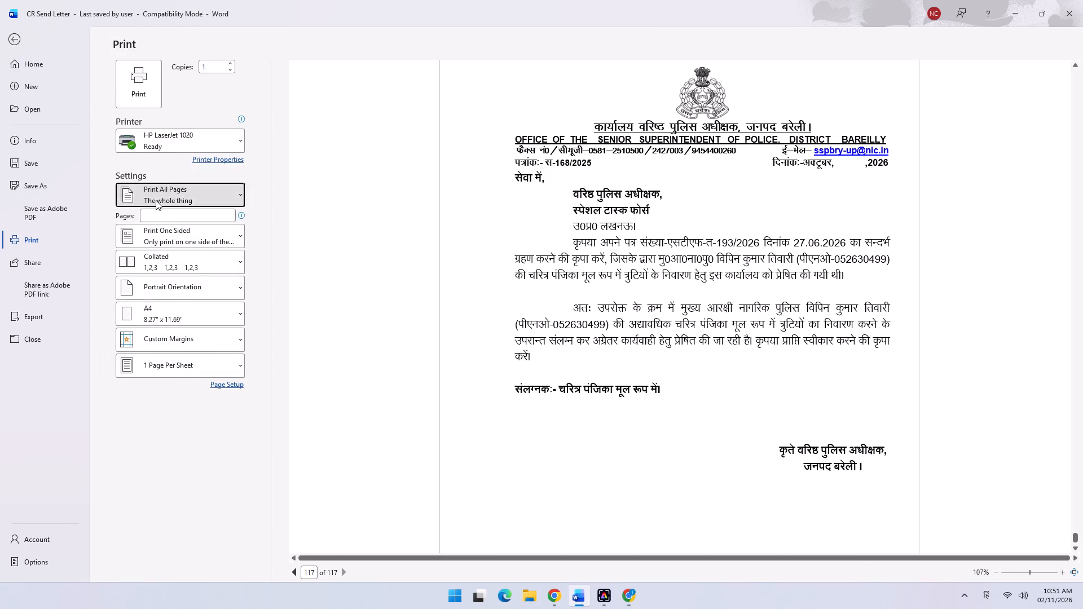
{"action": "left_click", "coordinate": [164, 294]}
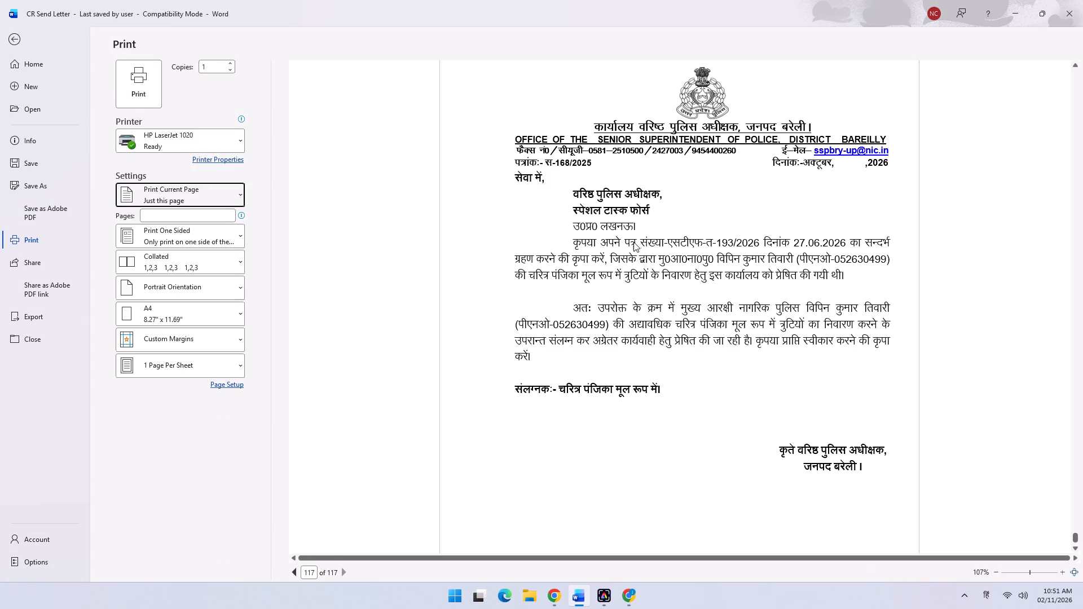
{"action": "key", "text": "Escape"}
Make the उ0प्र0 लखनऊ address line bold and underlined, without italics.
{"action": "left_click_drag", "start_coordinate": [611, 321], "coordinate": [544, 311]}
{"action": "key", "text": "ctrl+b"}
{"action": "key", "text": "ctrl+u"}
{"action": "key", "text": "ctrl+i"}
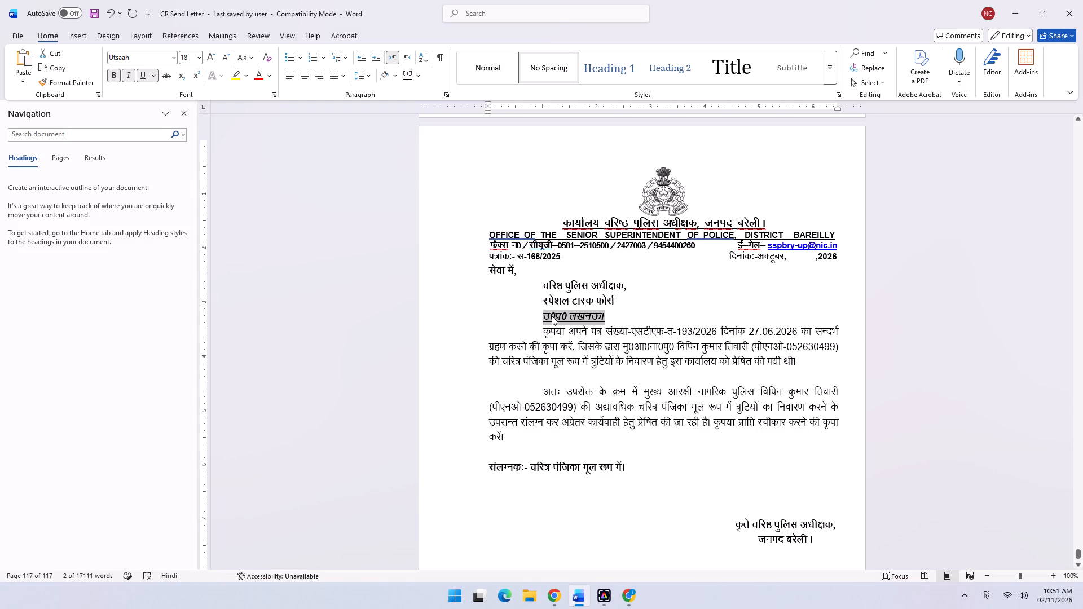
{"action": "left_click", "coordinate": [703, 465]}
{"action": "left_click_drag", "start_coordinate": [648, 317], "coordinate": [526, 316]}
{"action": "key", "text": "ctrl+i"}
Print 2 copies of the current page on the HP LaserJet 1020.
{"action": "key", "text": "ctrl+p"}
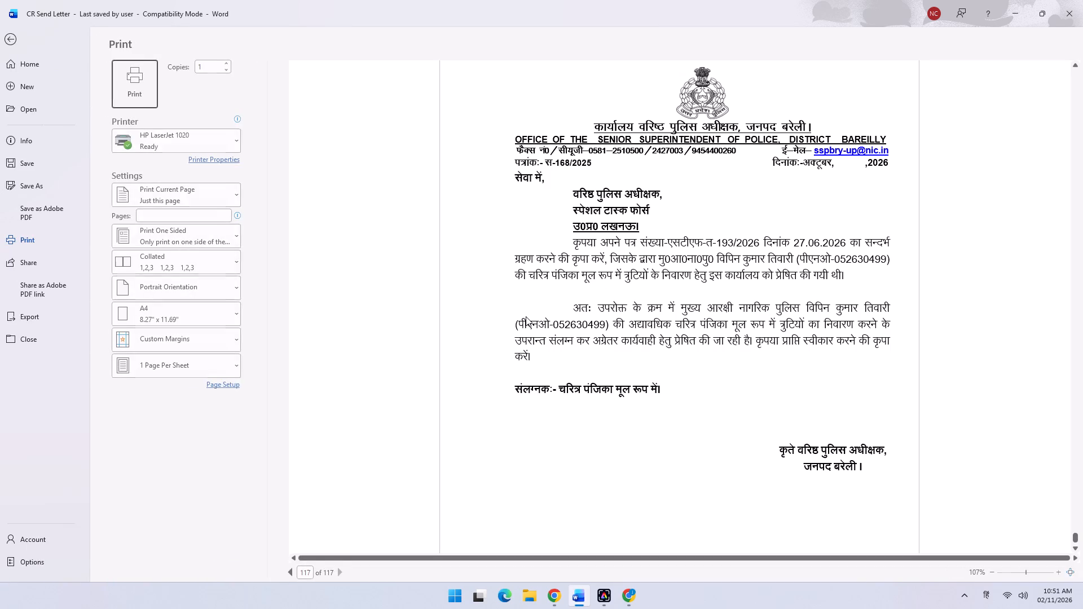
{"action": "left_click", "coordinate": [224, 63]}
{"action": "left_click", "coordinate": [230, 63]}
{"action": "left_click", "coordinate": [166, 73]}
{"action": "left_click", "coordinate": [142, 74]}
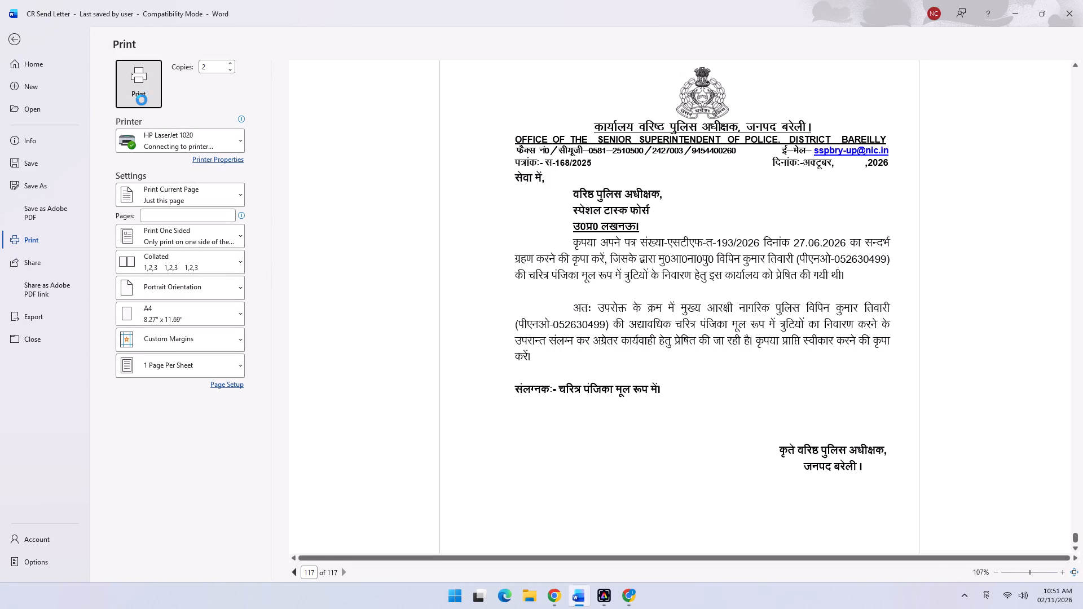